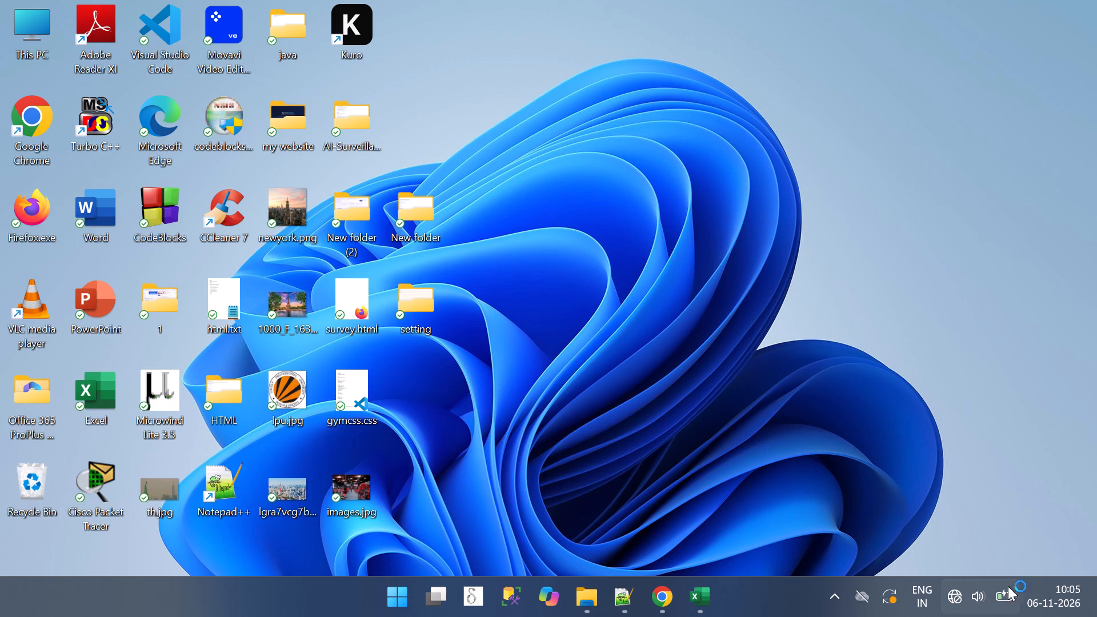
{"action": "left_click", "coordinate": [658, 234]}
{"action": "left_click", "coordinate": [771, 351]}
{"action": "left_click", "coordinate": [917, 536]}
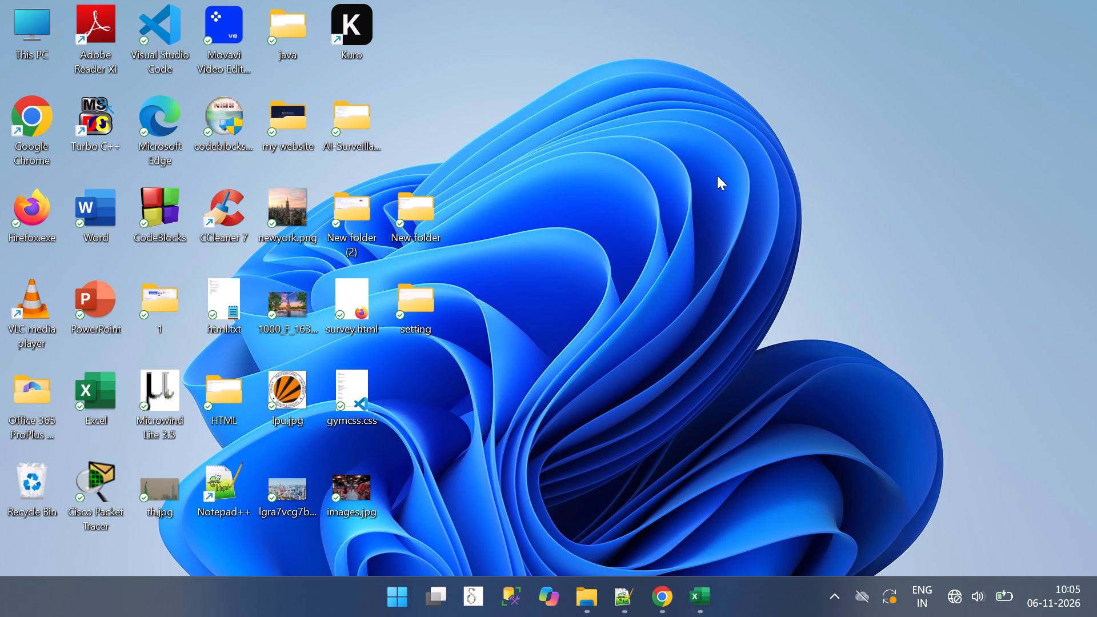
Refresh the Windows desktop.
{"action": "right_click", "coordinate": [717, 175]}
{"action": "left_click", "coordinate": [769, 254]}
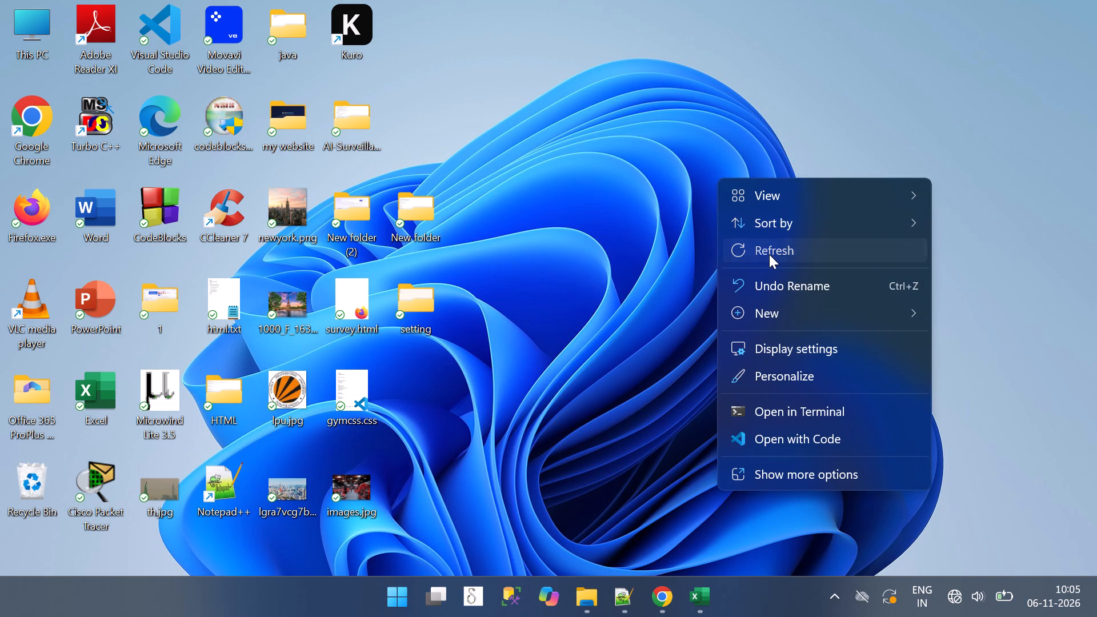
{"action": "left_click", "coordinate": [600, 194]}
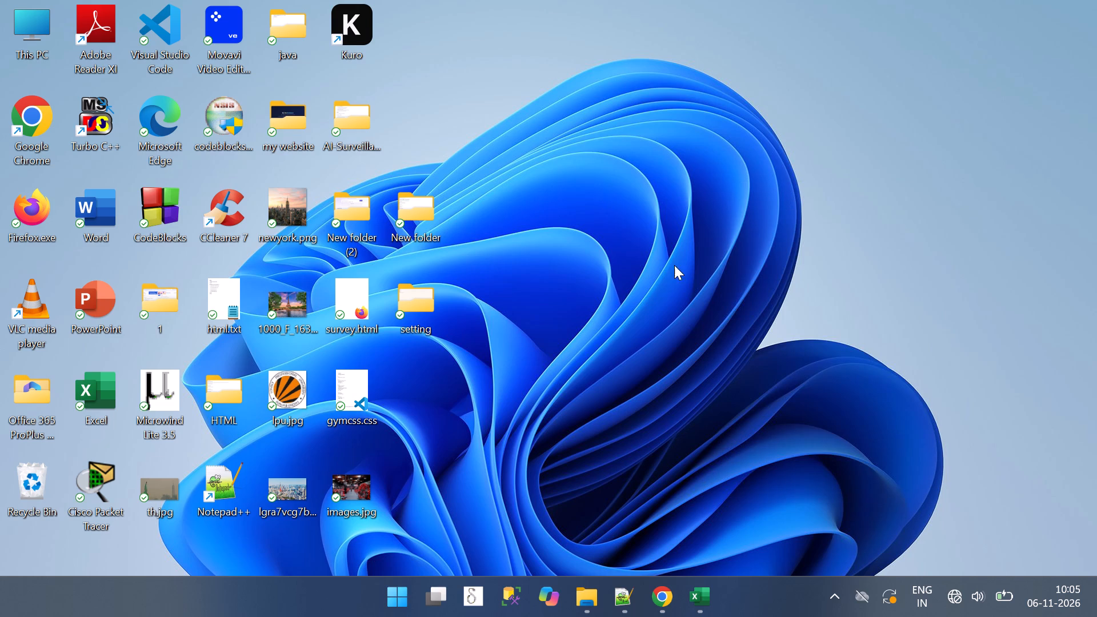
Refresh the Windows desktop once more.
{"action": "right_click", "coordinate": [707, 259]}
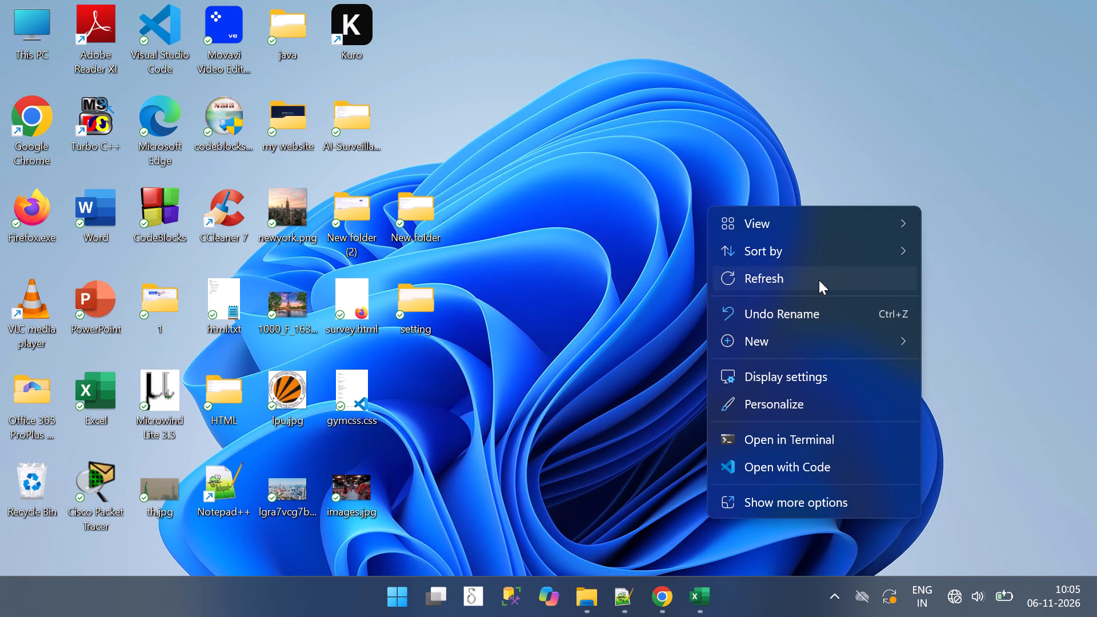
{"action": "left_click", "coordinate": [819, 280]}
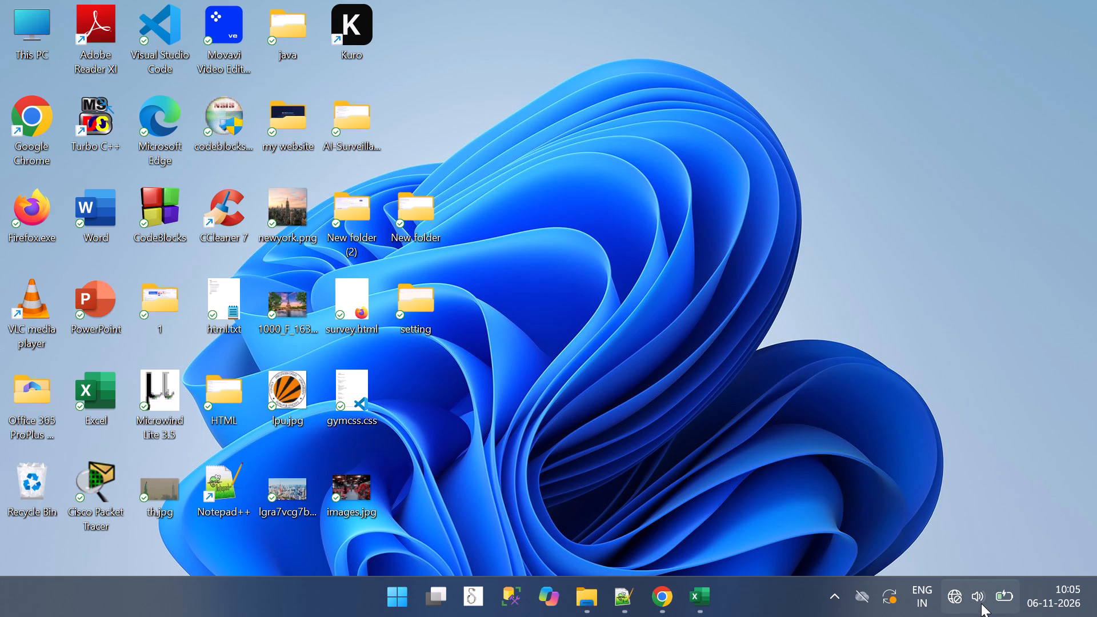
Connect the computer to the secured Wi-Fi network Godara's S24.
{"action": "double_click", "coordinate": [955, 587]}
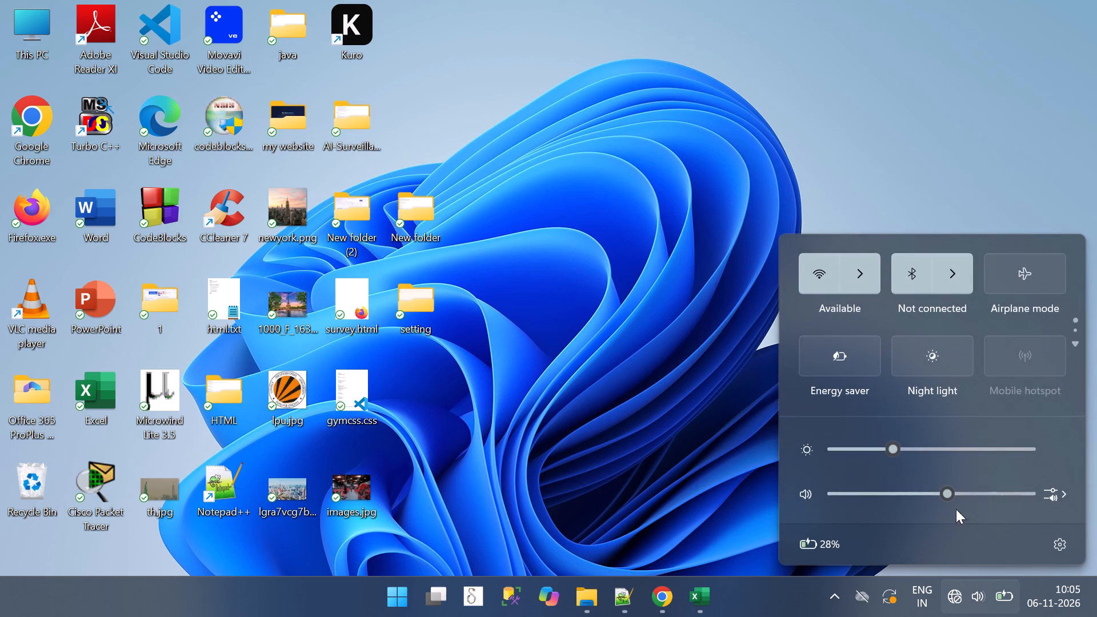
{"action": "left_click", "coordinate": [864, 285]}
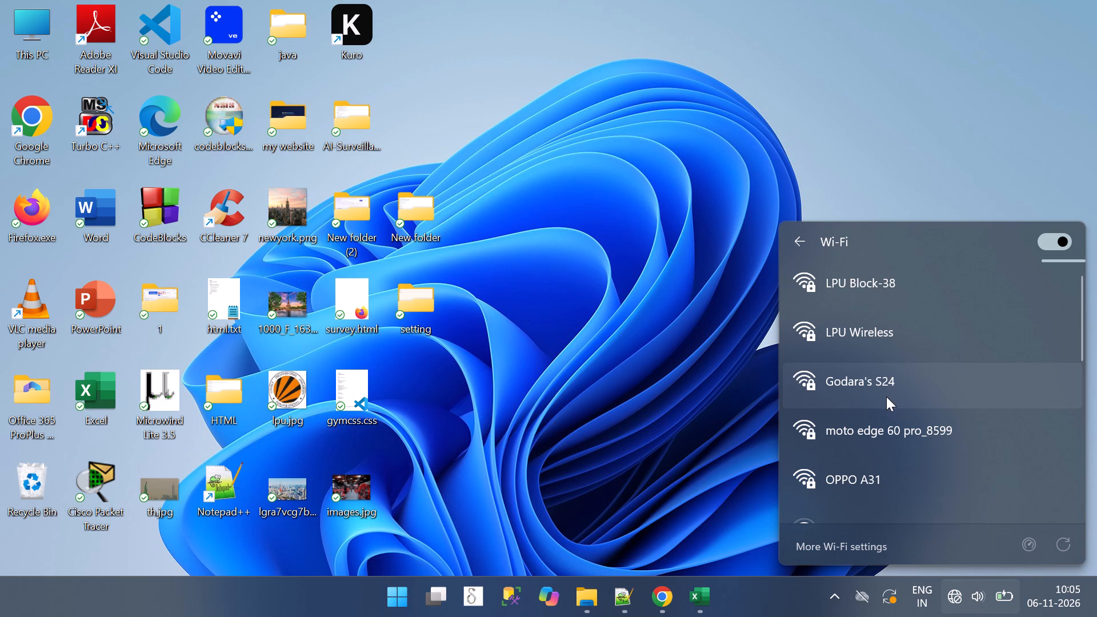
{"action": "right_click", "coordinate": [892, 396]}
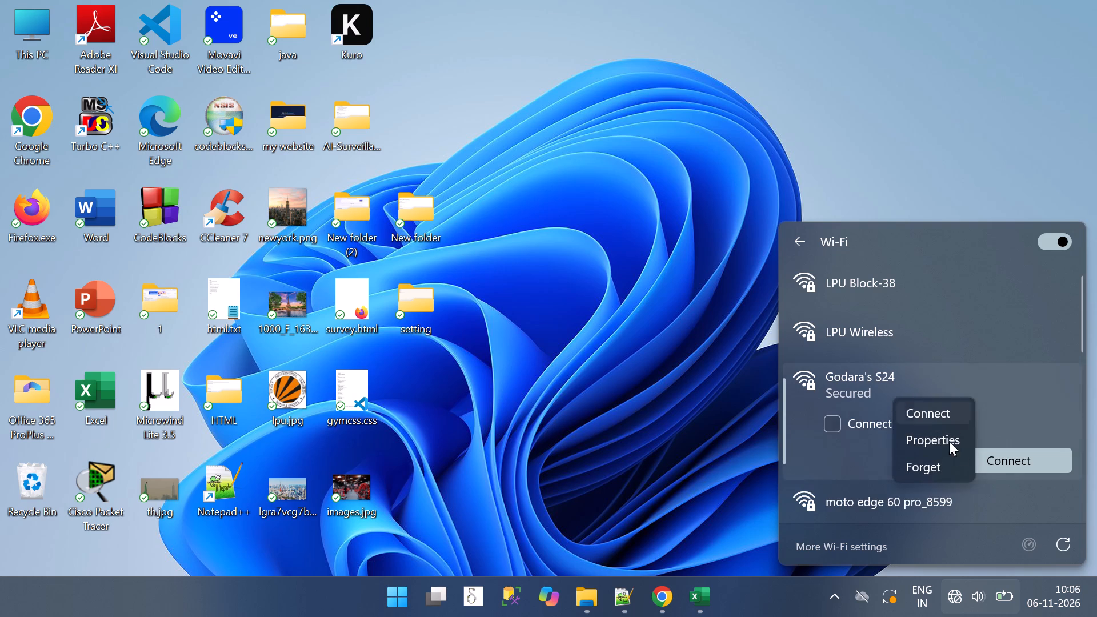
{"action": "left_click", "coordinate": [988, 463]}
{"action": "left_click", "coordinate": [988, 463]}
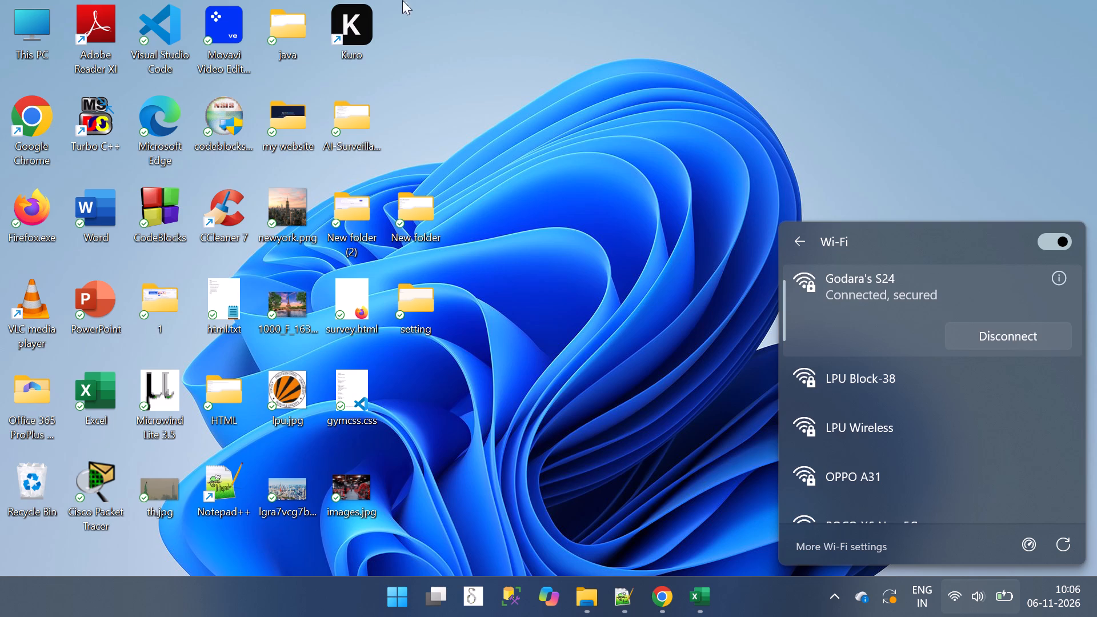
Launch the Kuro application from its desktop shortcut.
{"action": "double_click", "coordinate": [343, 35]}
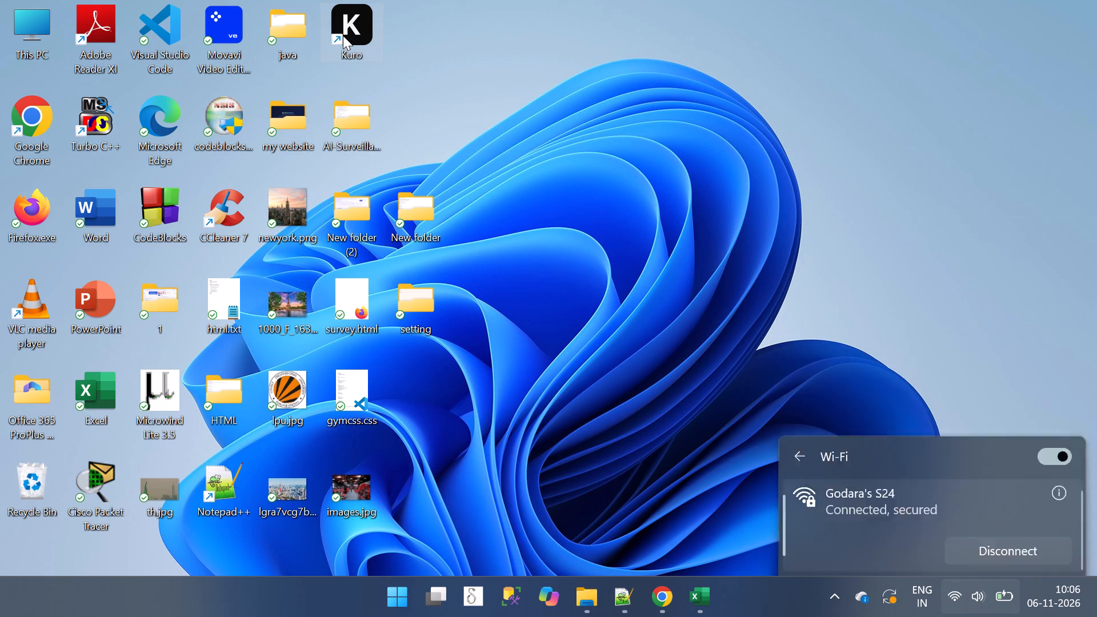
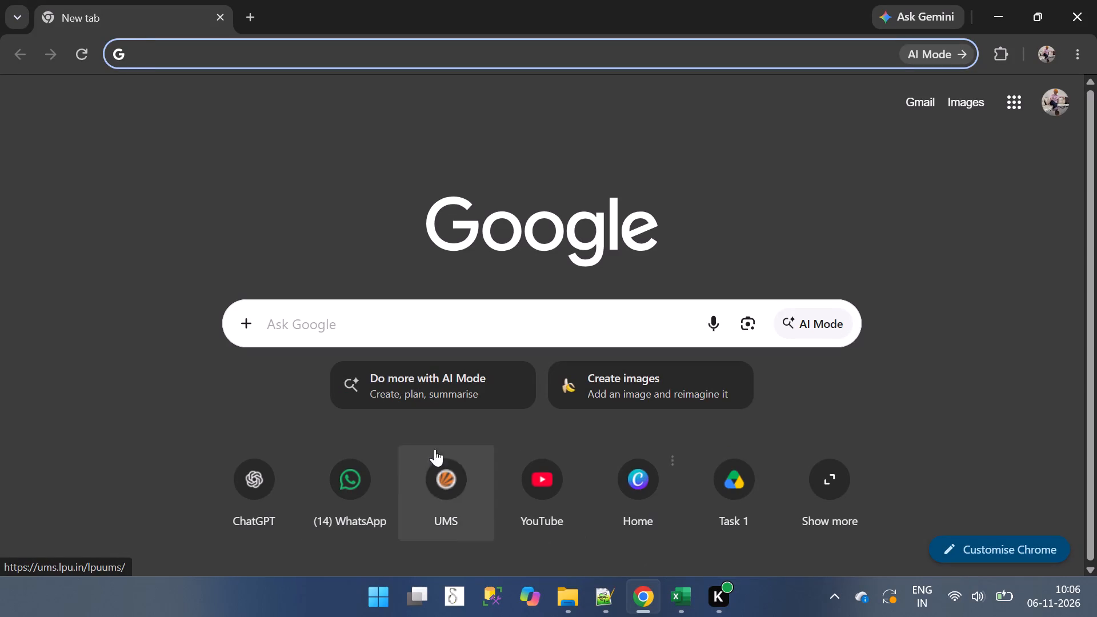
Search Google for "drive" from the new browser tab.
{"action": "left_click", "coordinate": [445, 323]}
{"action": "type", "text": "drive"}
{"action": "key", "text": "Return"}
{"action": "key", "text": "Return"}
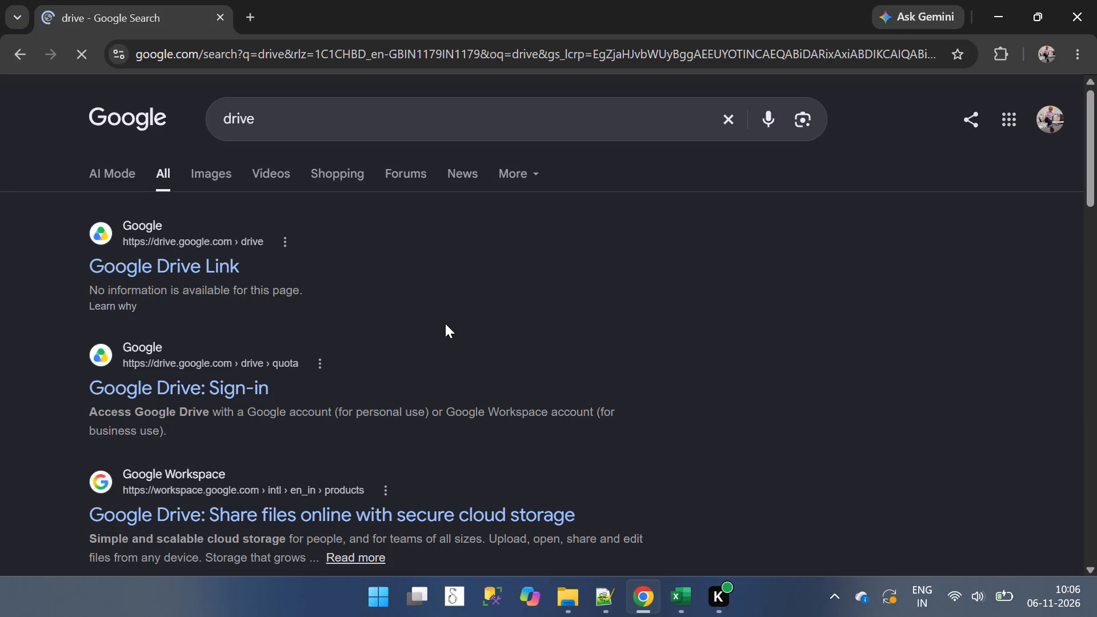
Open Google Drive from the search results for "drive".
{"action": "left_click", "coordinate": [165, 274]}
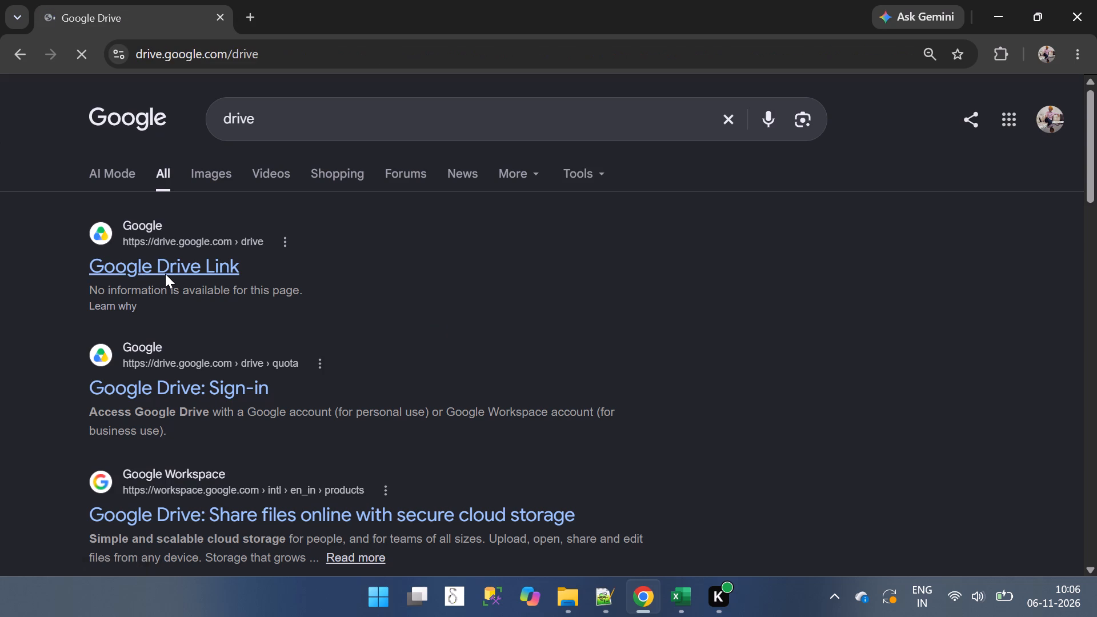
Try to open Specific CV Template2 (B&W).docx from the suggested files in Drive.
{"action": "double_click", "coordinate": [364, 354]}
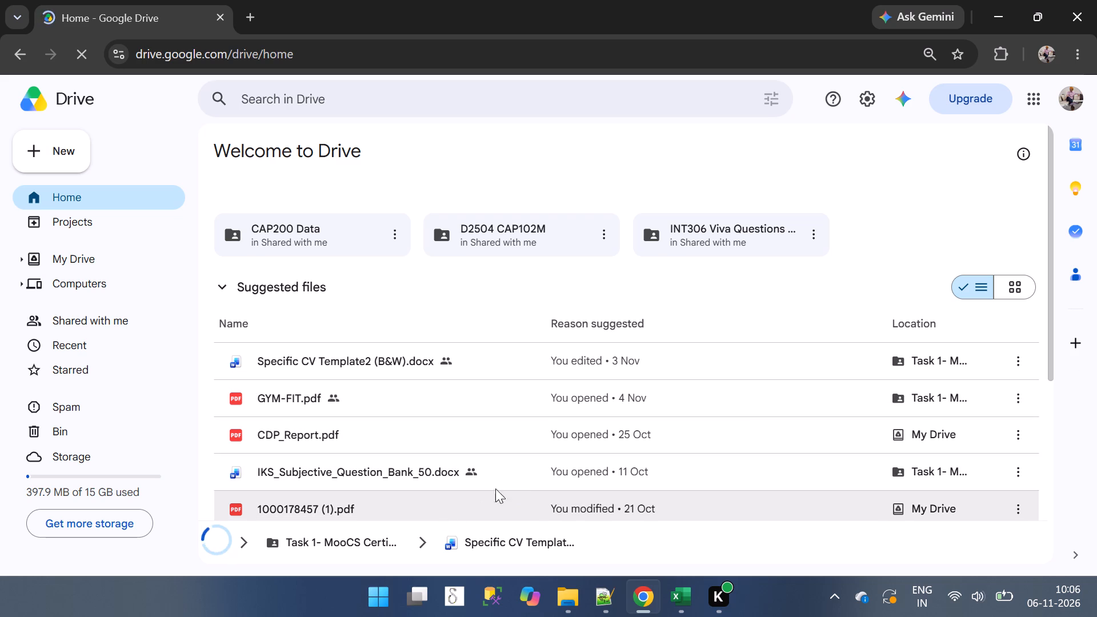
Look through the suggested folders and files on the Drive home page.
{"action": "scroll", "coordinate": [480, 486], "scroll_direction": "down", "scroll_amount": 5}
{"action": "scroll", "coordinate": [480, 486], "scroll_direction": "up", "scroll_amount": 2}
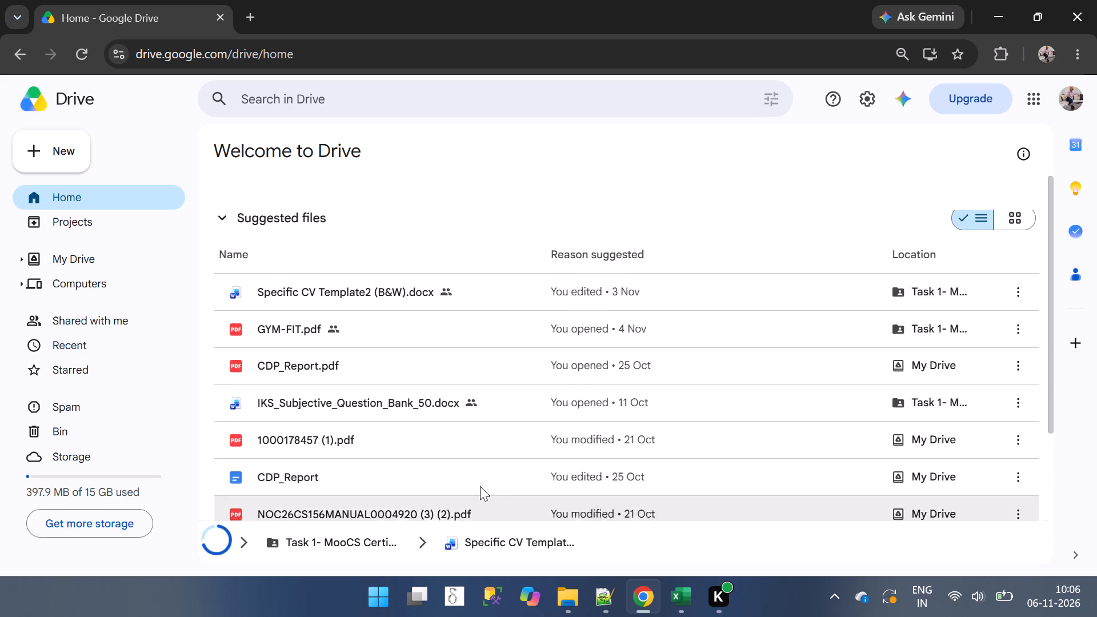
{"action": "scroll", "coordinate": [480, 486], "scroll_direction": "up", "scroll_amount": 3}
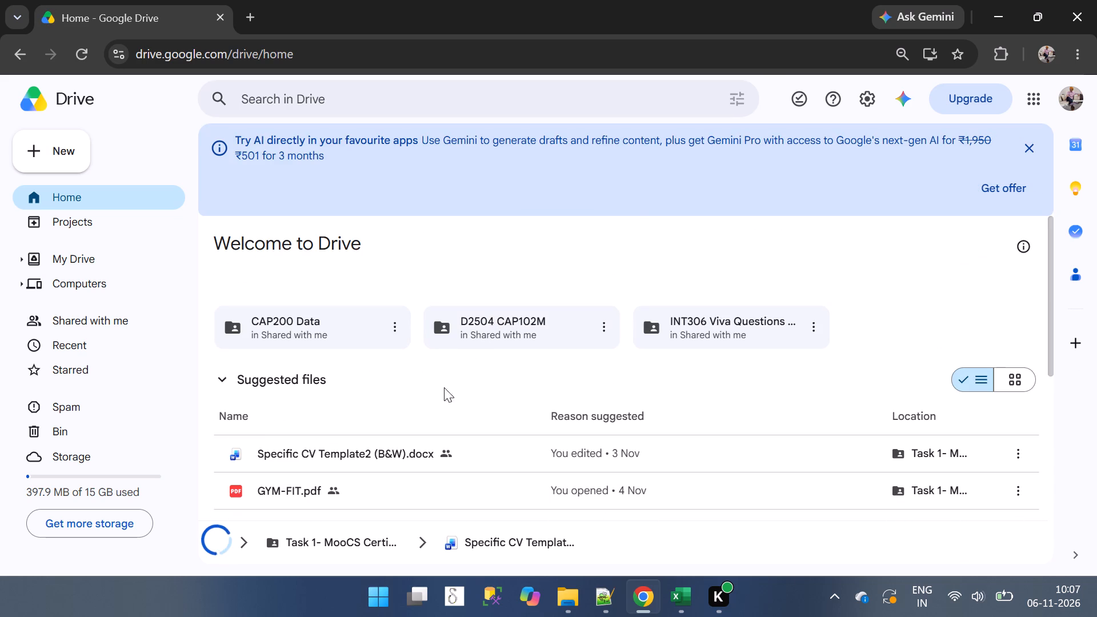
{"action": "scroll", "coordinate": [414, 446], "scroll_direction": "down", "scroll_amount": 6}
{"action": "scroll", "coordinate": [414, 446], "scroll_direction": "up", "scroll_amount": 3}
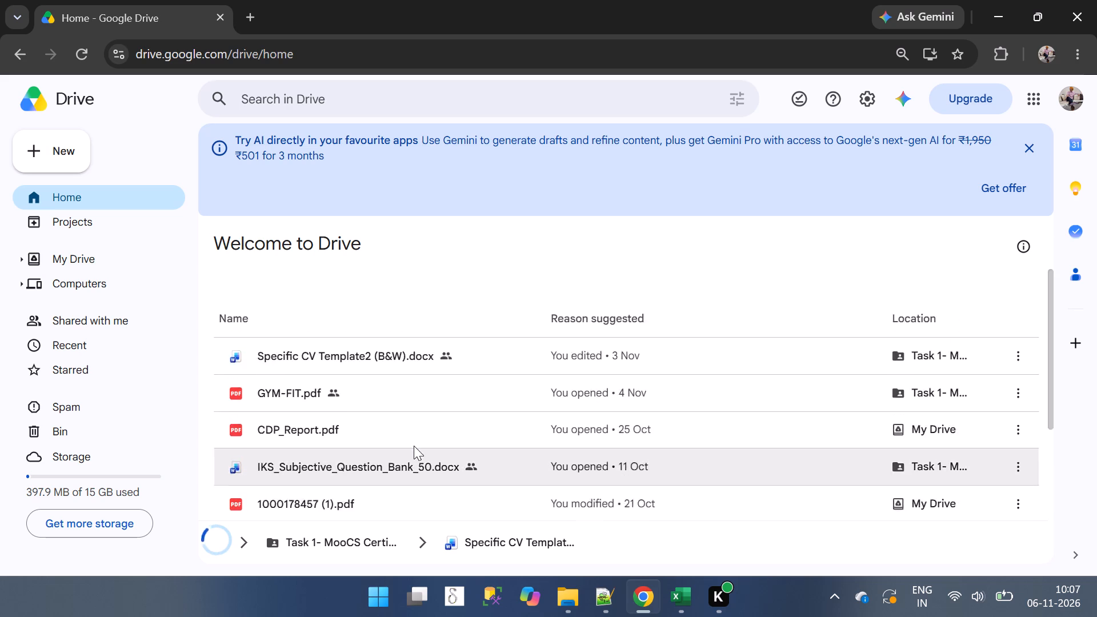
{"action": "scroll", "coordinate": [414, 446], "scroll_direction": "up", "scroll_amount": 2}
{"action": "scroll", "coordinate": [571, 466], "scroll_direction": "right", "scroll_amount": 1}
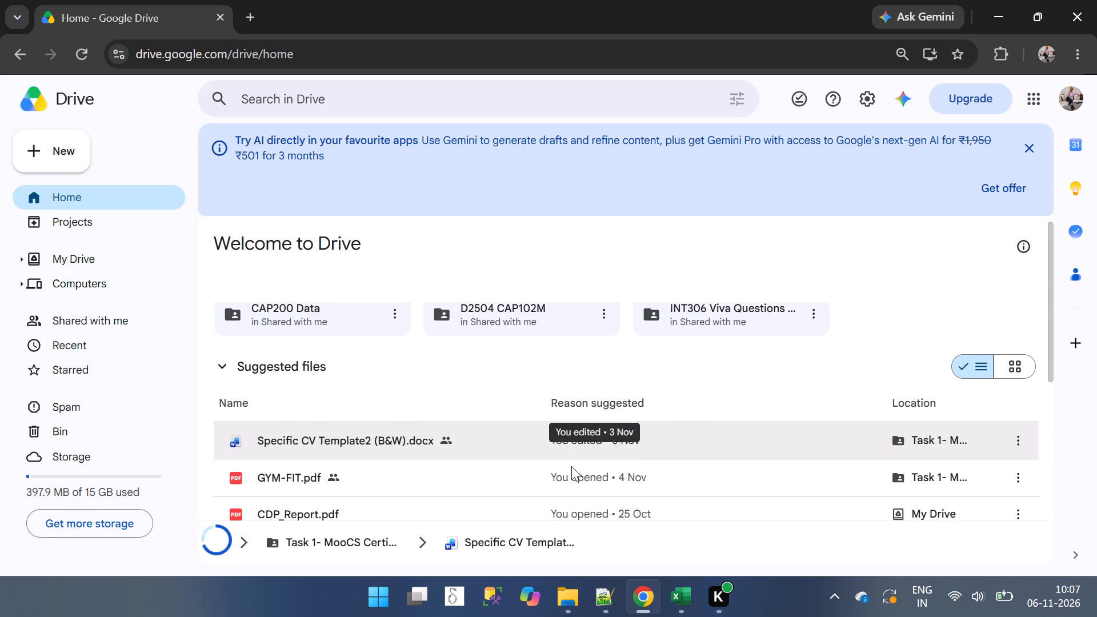
{"action": "scroll", "coordinate": [571, 466], "scroll_direction": "right", "scroll_amount": 1}
{"action": "scroll", "coordinate": [571, 466], "scroll_direction": "up", "scroll_amount": 1}
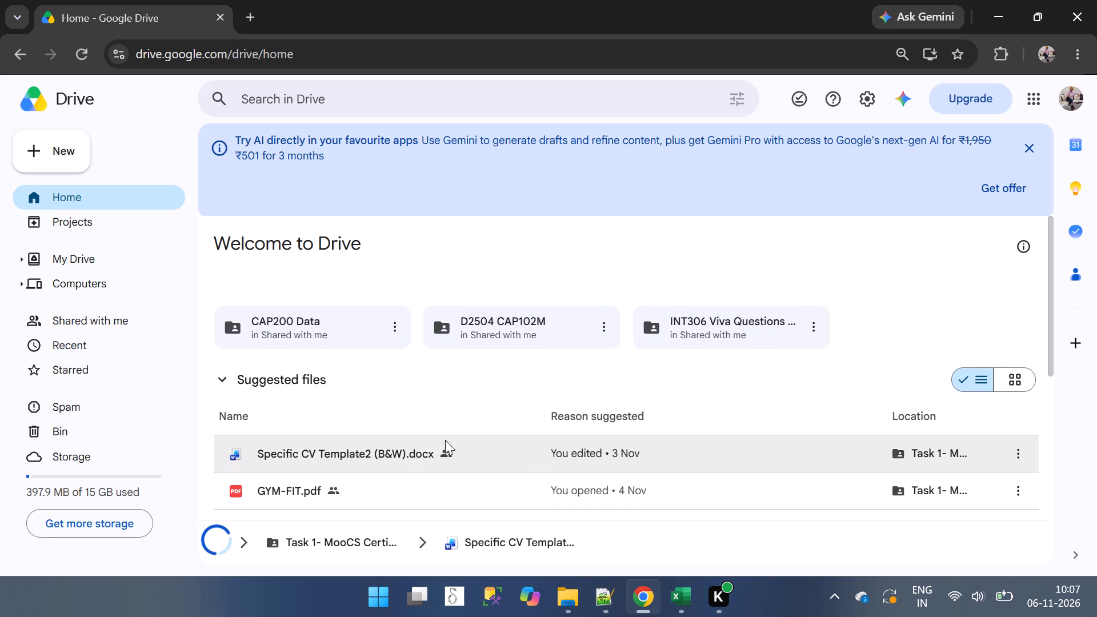
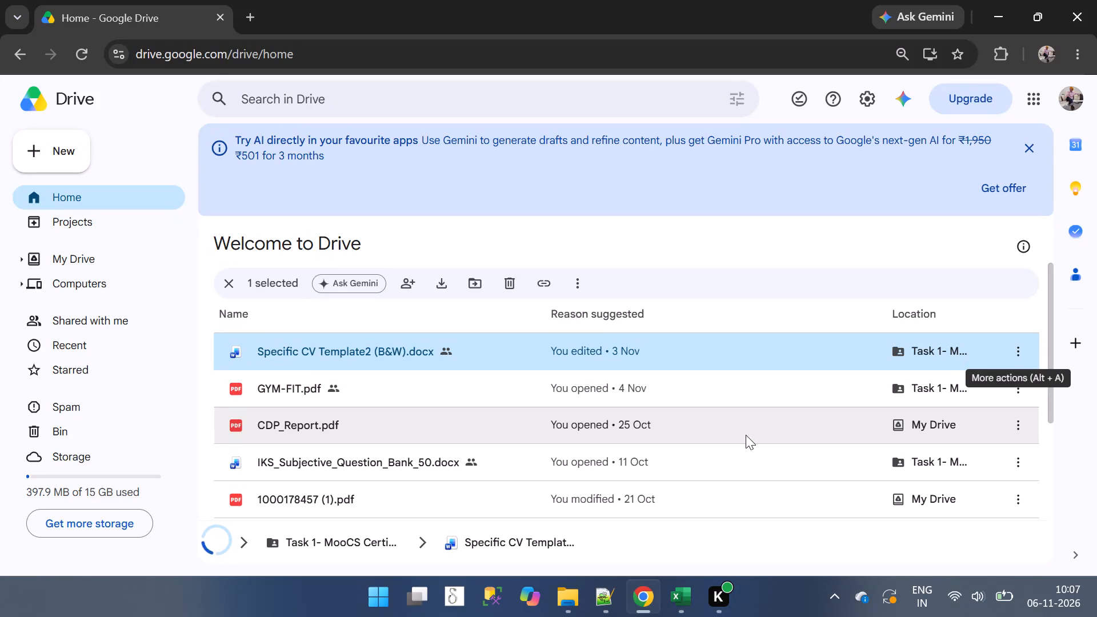
Switch to the open Excel file Project list G-1 CA- 3.csv and examine its student rows and project titles.
{"action": "scroll", "coordinate": [450, 395], "scroll_direction": "up", "scroll_amount": 1}
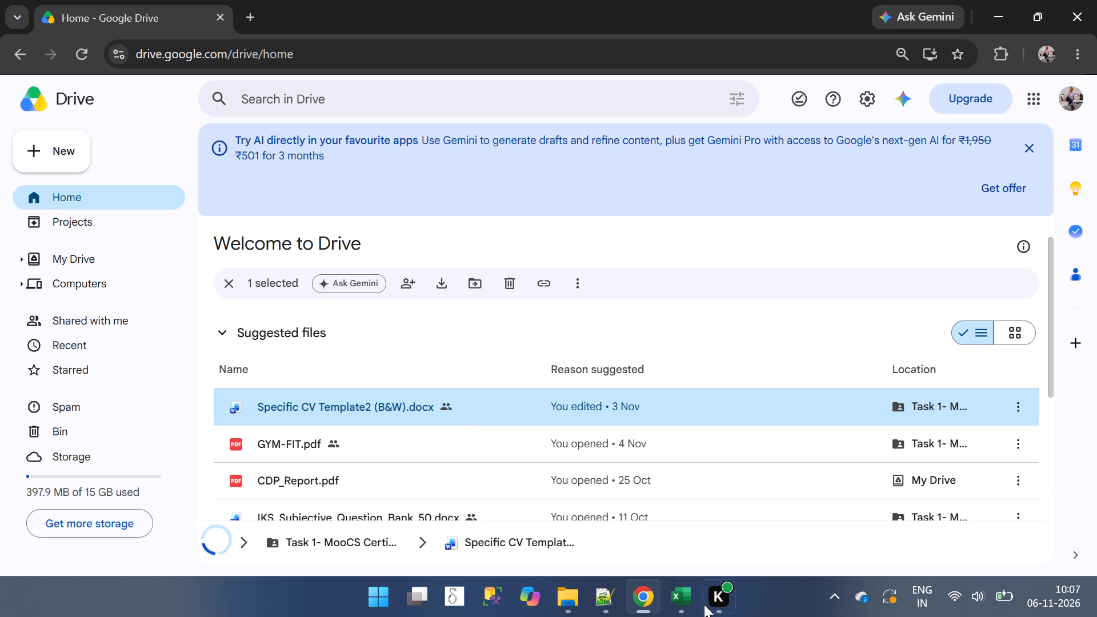
{"action": "left_click", "coordinate": [688, 508]}
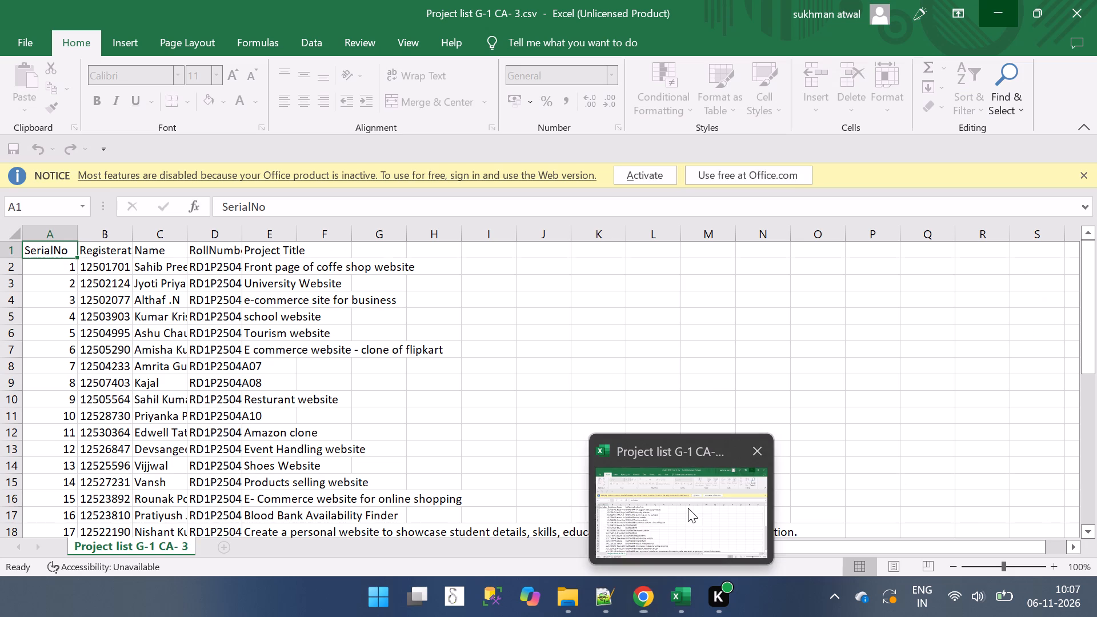
{"action": "scroll", "coordinate": [570, 513], "scroll_direction": "down", "scroll_amount": 1}
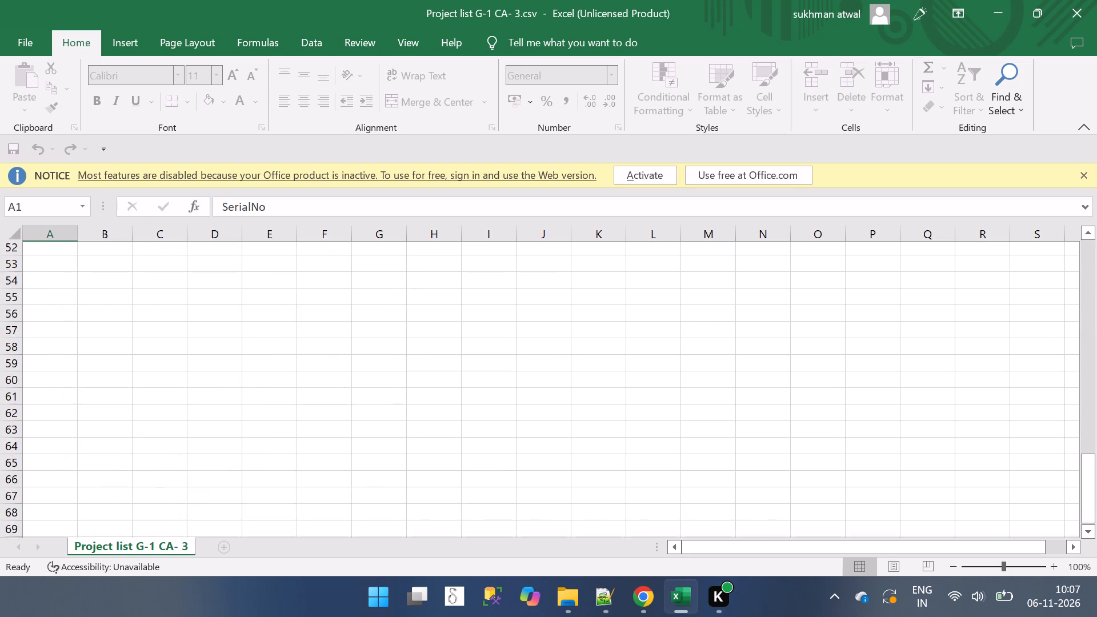
{"action": "scroll", "coordinate": [570, 513], "scroll_direction": "up", "scroll_amount": 1}
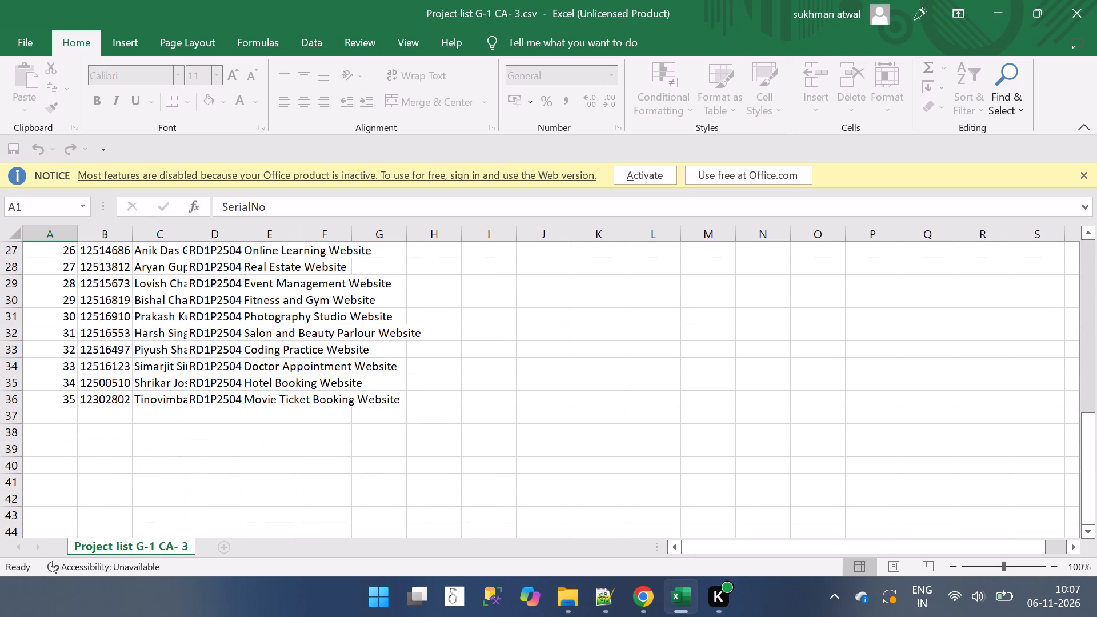
{"action": "scroll", "coordinate": [452, 387], "scroll_direction": "up", "scroll_amount": 1}
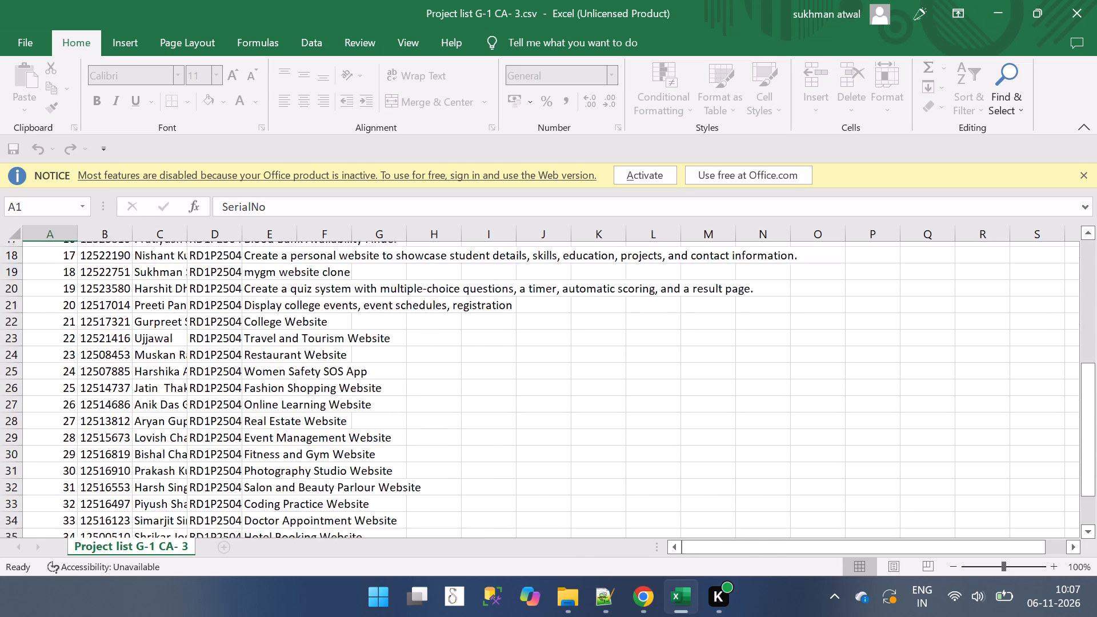
{"action": "scroll", "coordinate": [431, 425], "scroll_direction": "up", "scroll_amount": 4}
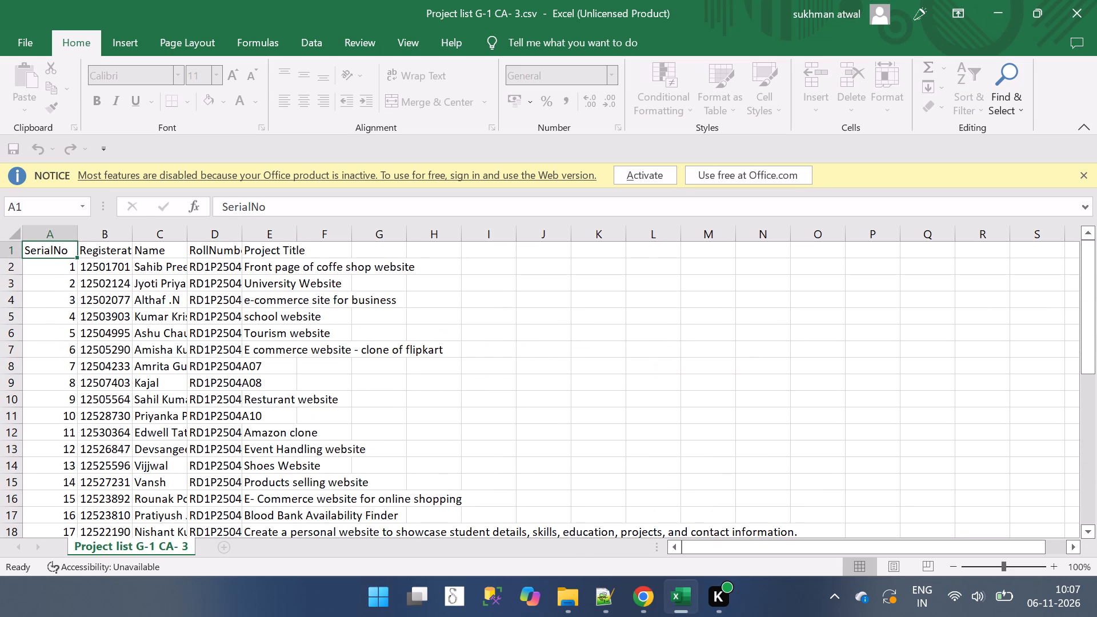
{"action": "scroll", "coordinate": [431, 425], "scroll_direction": "up", "scroll_amount": 1}
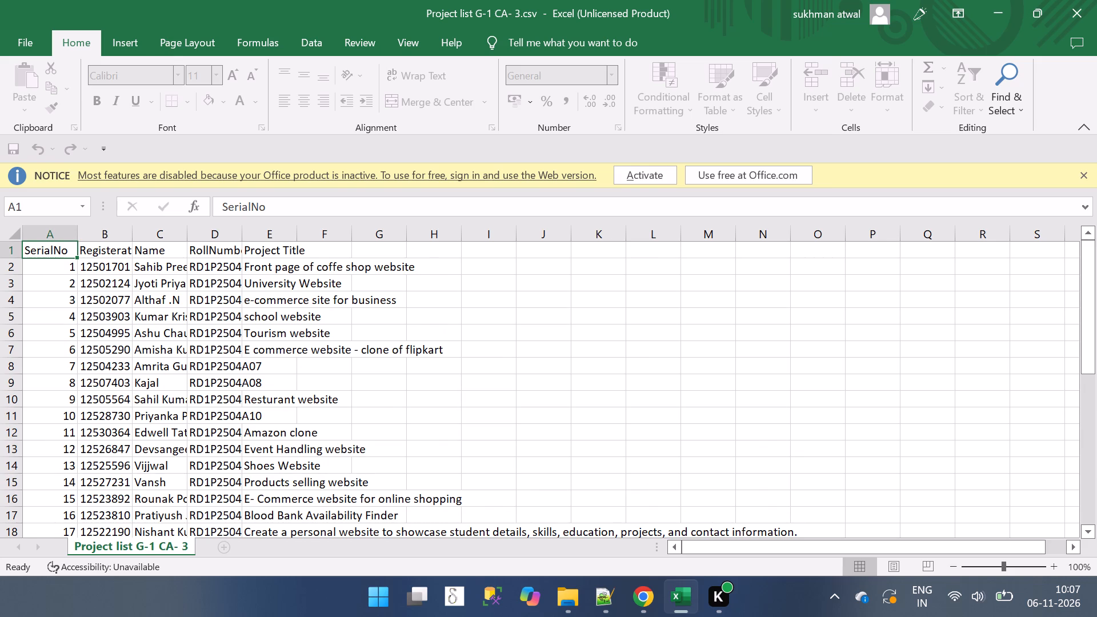
{"action": "scroll", "coordinate": [394, 459], "scroll_direction": "down", "scroll_amount": 1}
{"action": "left_click_drag", "start_coordinate": [1084, 320], "coordinate": [1084, 332]}
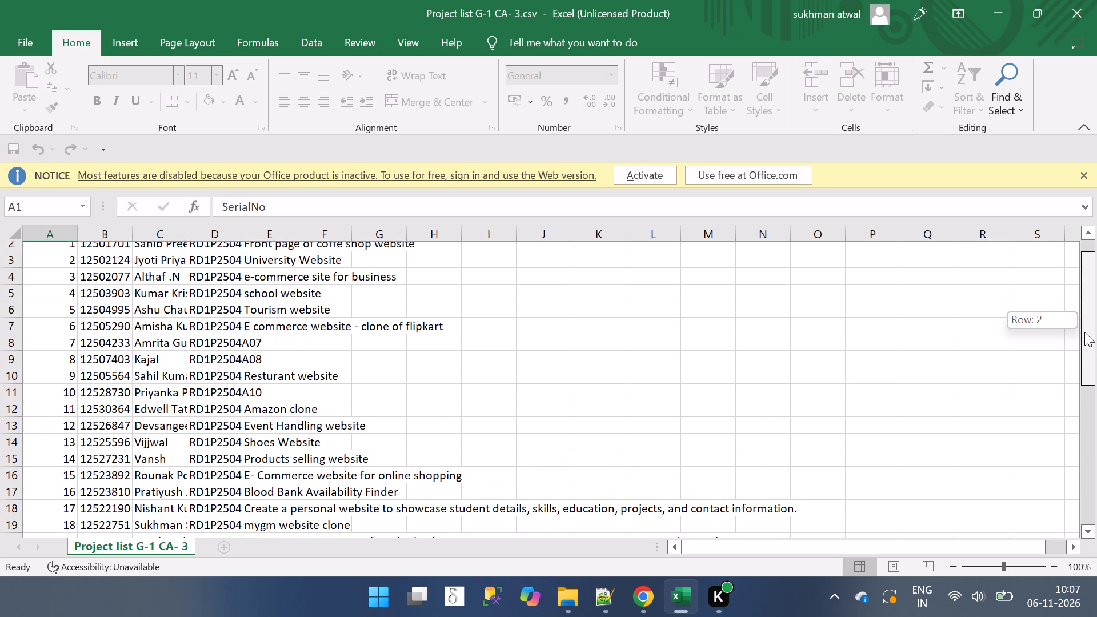
{"action": "left_click_drag", "start_coordinate": [1084, 332], "coordinate": [1084, 352]}
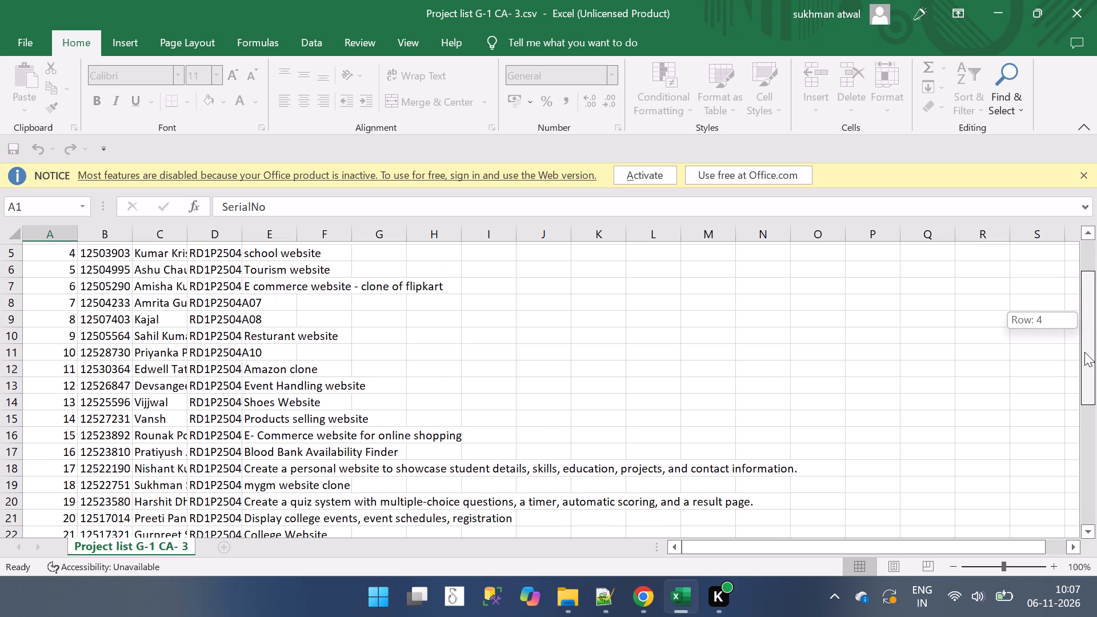
{"action": "left_click_drag", "start_coordinate": [1084, 352], "coordinate": [1084, 366]}
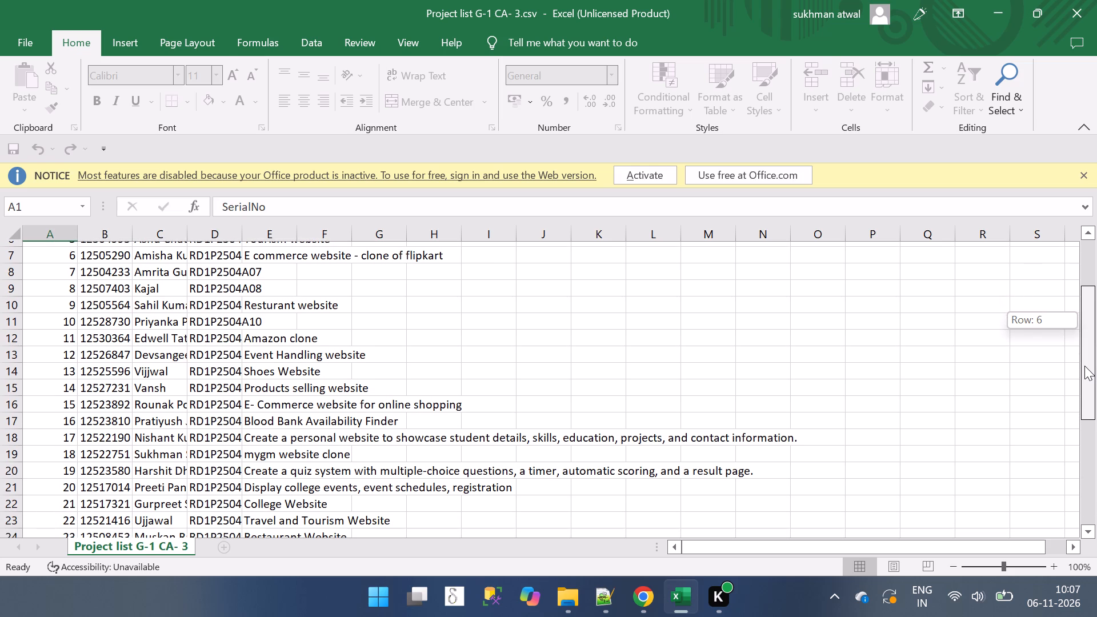
{"action": "left_click_drag", "start_coordinate": [1084, 366], "coordinate": [1084, 378]}
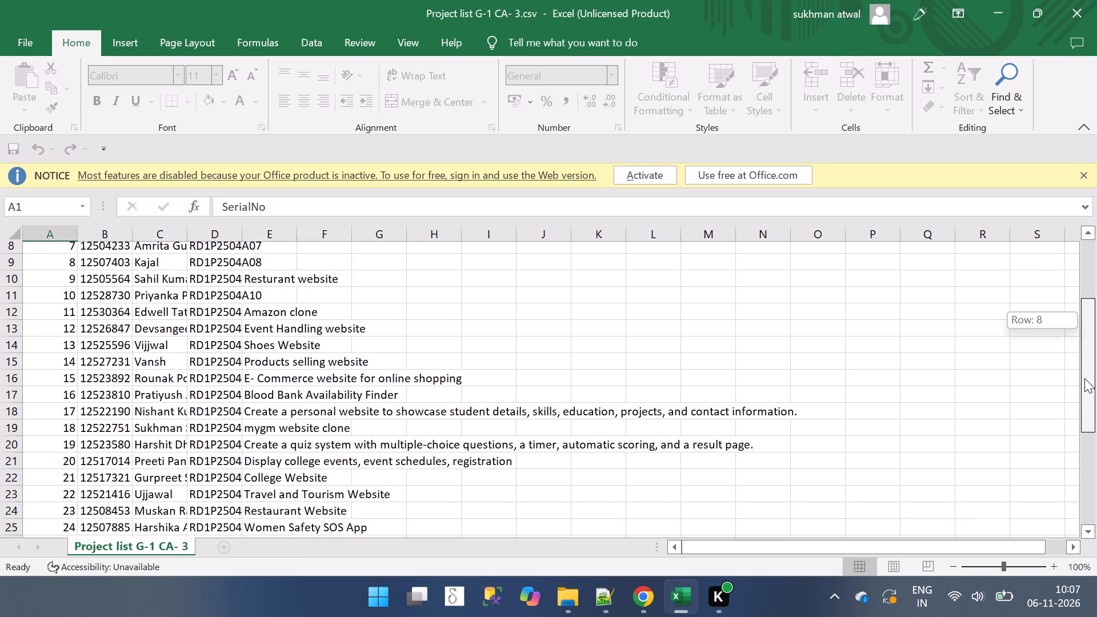
{"action": "left_click_drag", "start_coordinate": [1084, 378], "coordinate": [1084, 402]}
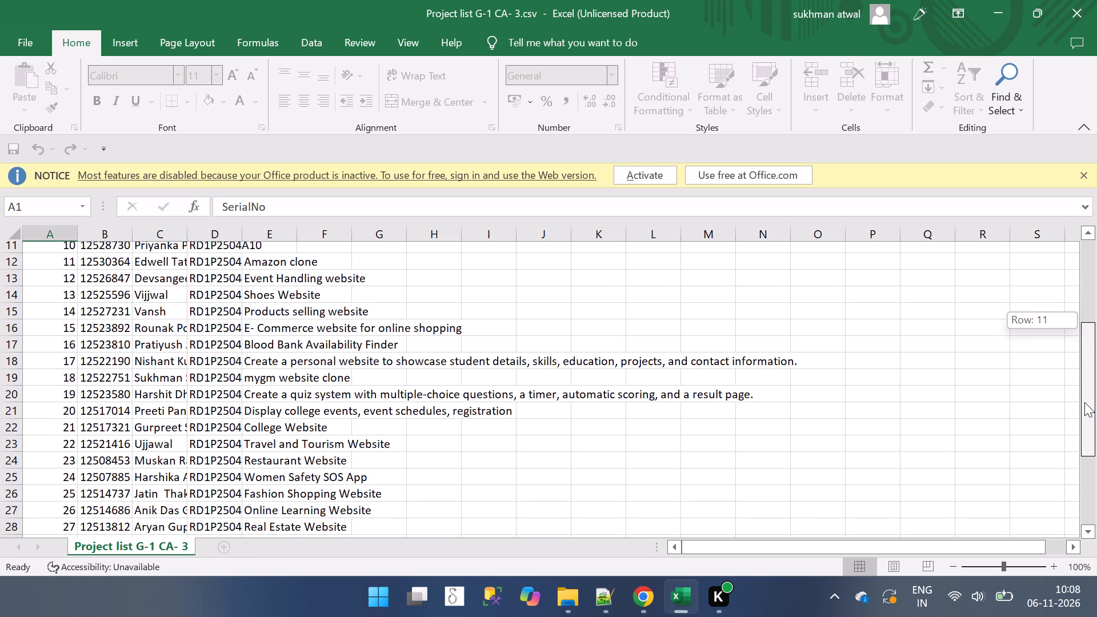
{"action": "left_click_drag", "start_coordinate": [1084, 402], "coordinate": [1088, 436]}
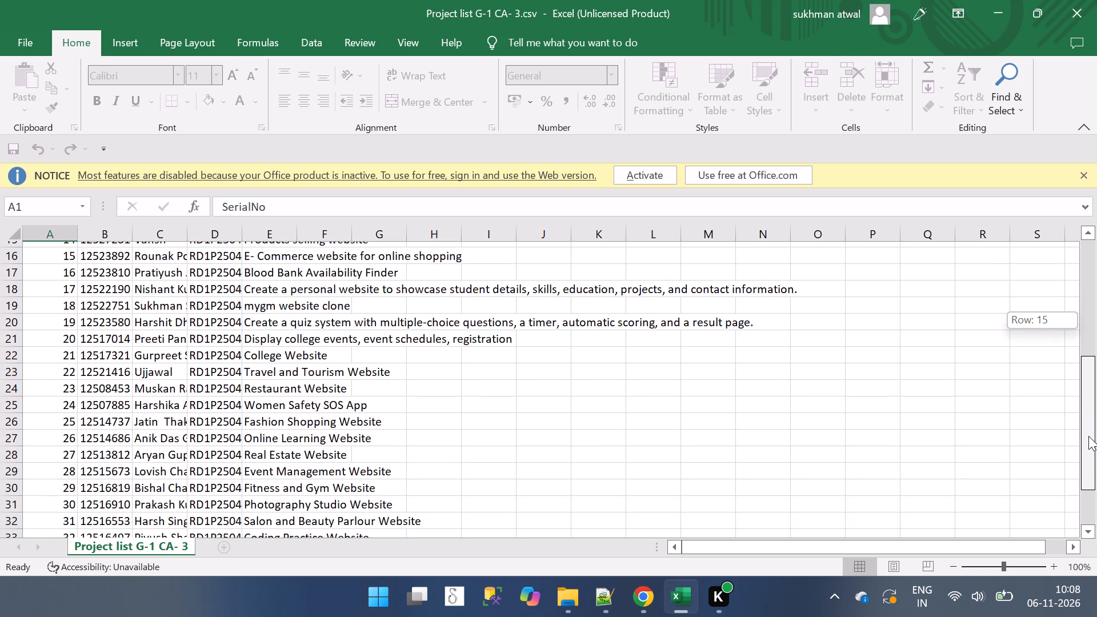
{"action": "left_click_drag", "start_coordinate": [1088, 436], "coordinate": [1080, 76]}
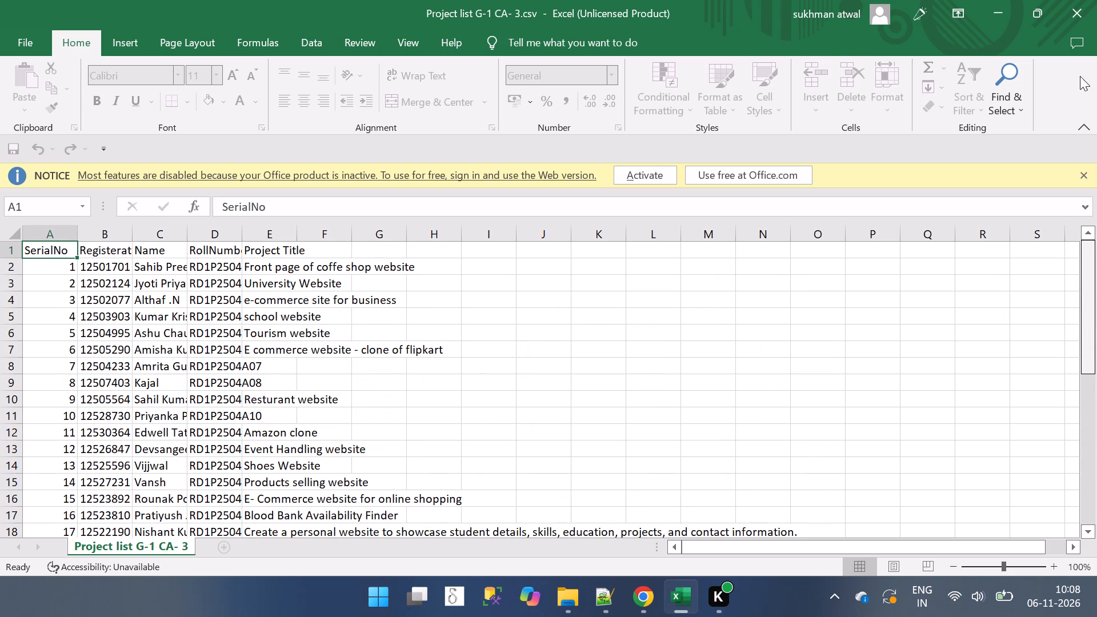
Close the Project list G-1 CA- 3.csv workbook.
{"action": "left_click", "coordinate": [1068, 10]}
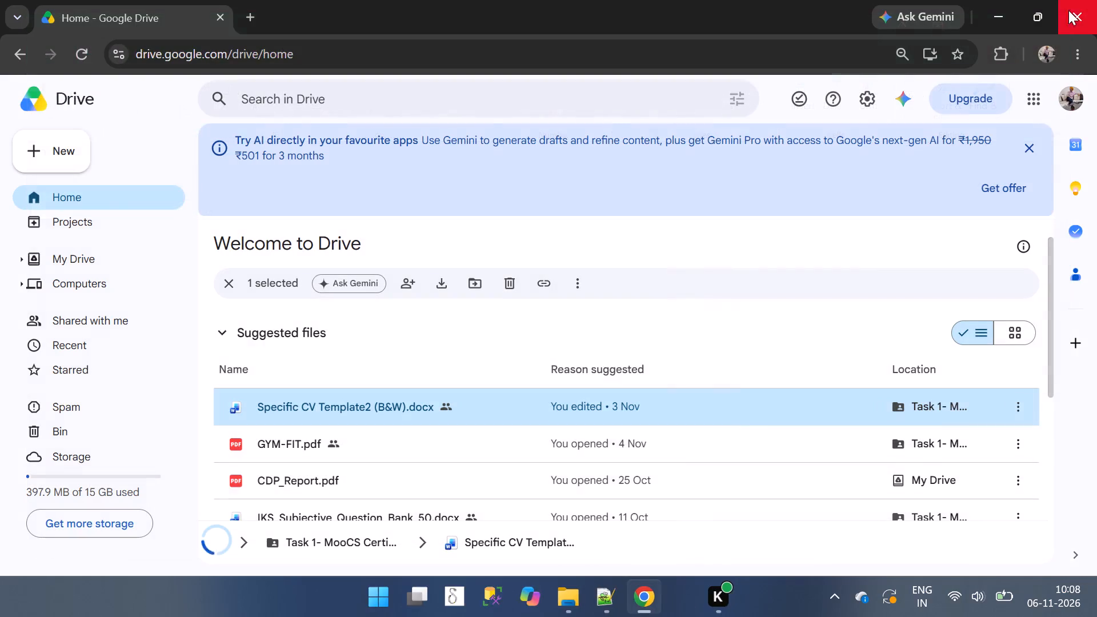
Open Specific CV Template2 (B&W).docx from the suggested files in Drive.
{"action": "double_click", "coordinate": [457, 407]}
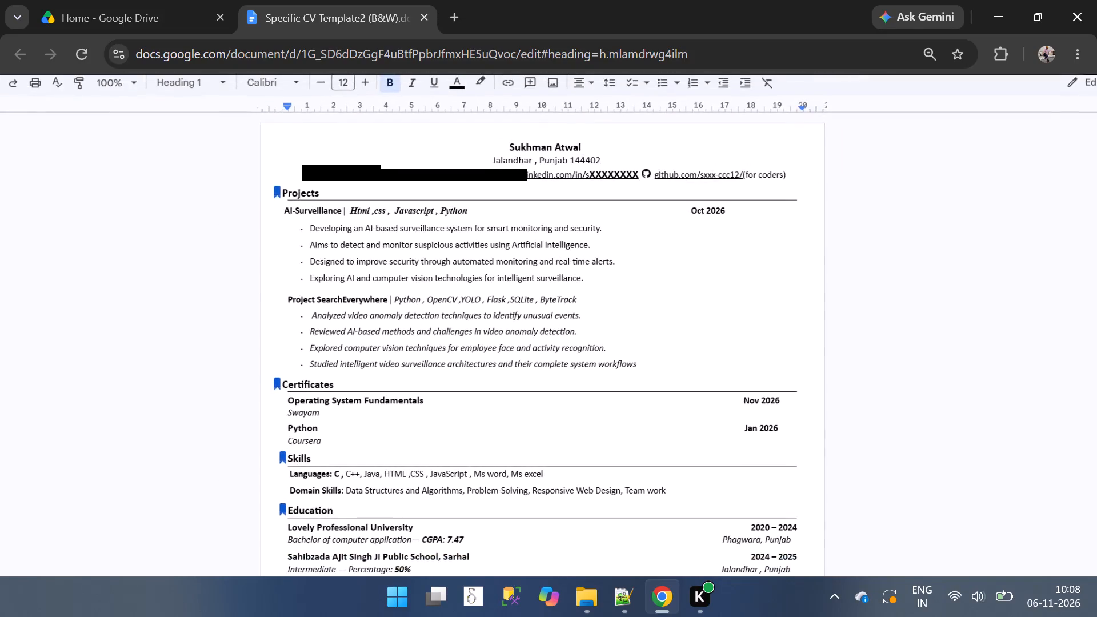
Read through the CV's Projects, Certificates, Skills and Education sections.
{"action": "scroll", "coordinate": [539, 424], "scroll_direction": "down", "scroll_amount": 1}
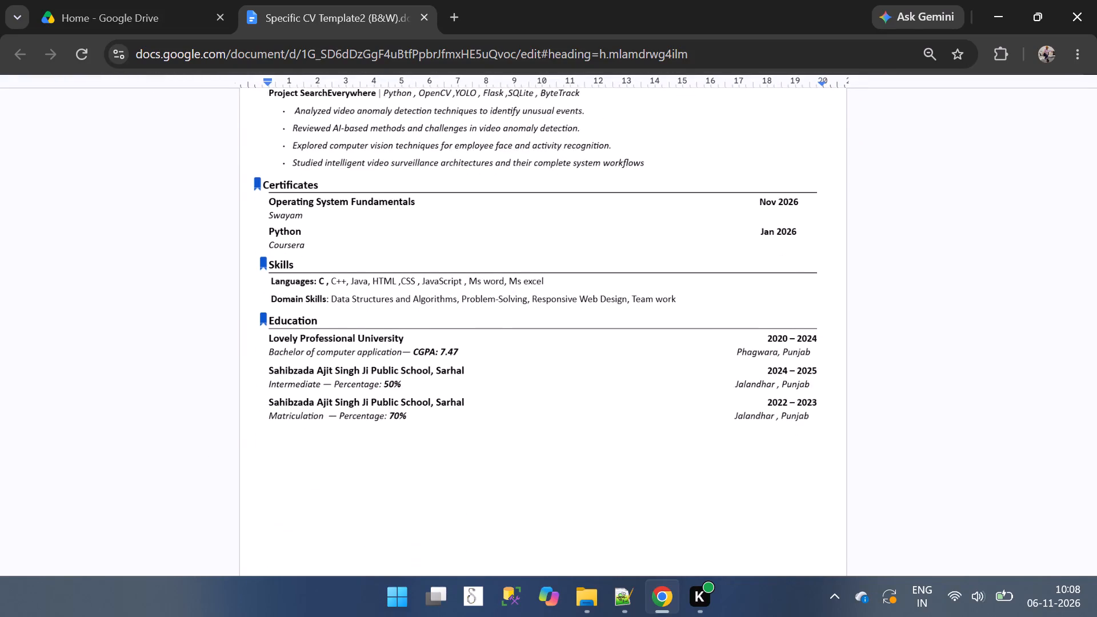
{"action": "scroll", "coordinate": [539, 424], "scroll_direction": "down", "scroll_amount": 1}
{"action": "scroll", "coordinate": [539, 424], "scroll_direction": "up", "scroll_amount": 1}
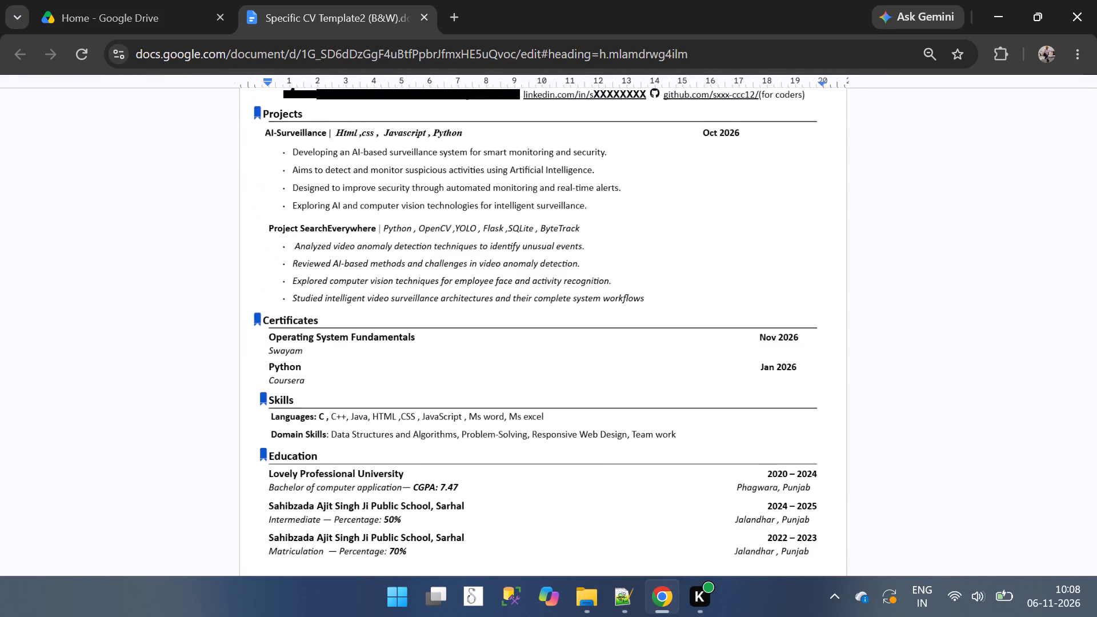
{"action": "scroll", "coordinate": [539, 424], "scroll_direction": "up", "scroll_amount": 2}
{"action": "scroll", "coordinate": [539, 424], "scroll_direction": "down", "scroll_amount": 2}
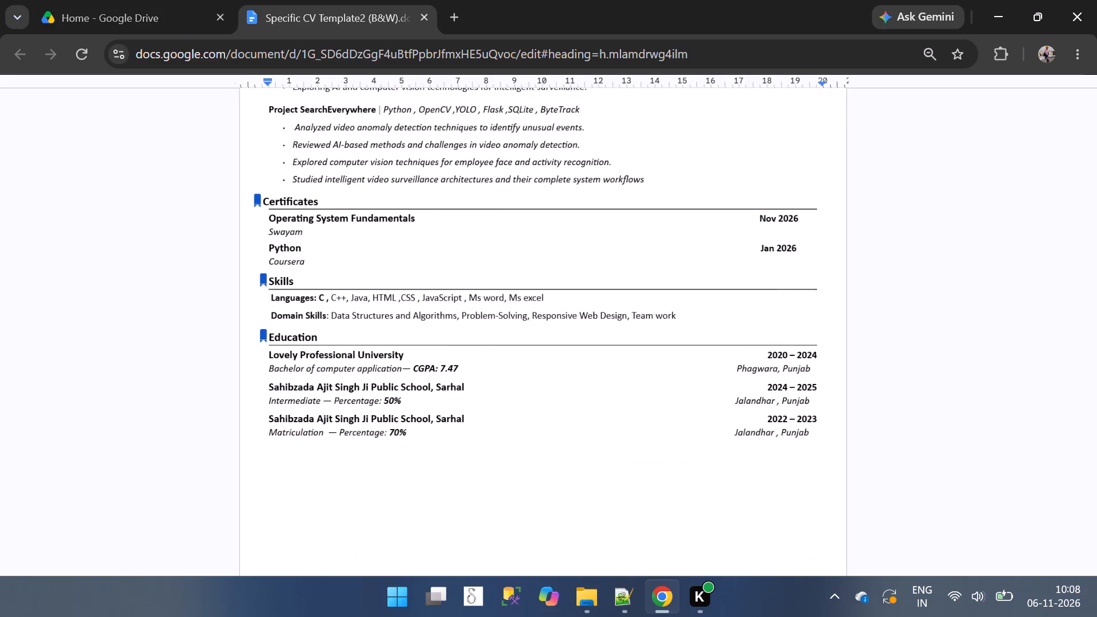
{"action": "scroll", "coordinate": [539, 424], "scroll_direction": "down", "scroll_amount": 3}
{"action": "scroll", "coordinate": [539, 424], "scroll_direction": "up", "scroll_amount": 1}
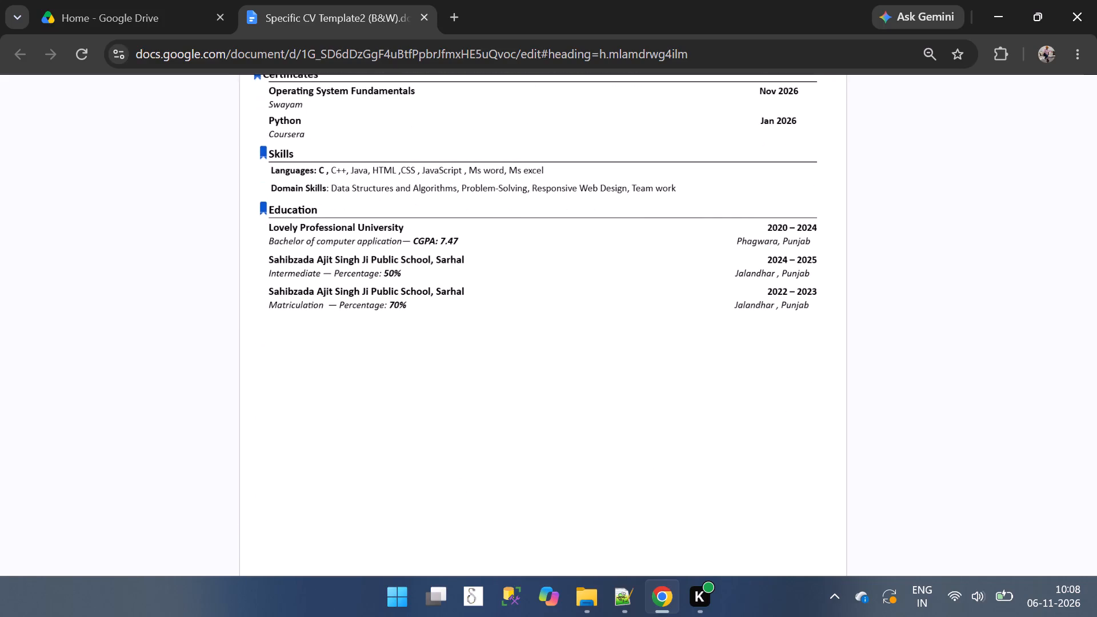
{"action": "left_click", "coordinate": [482, 341]}
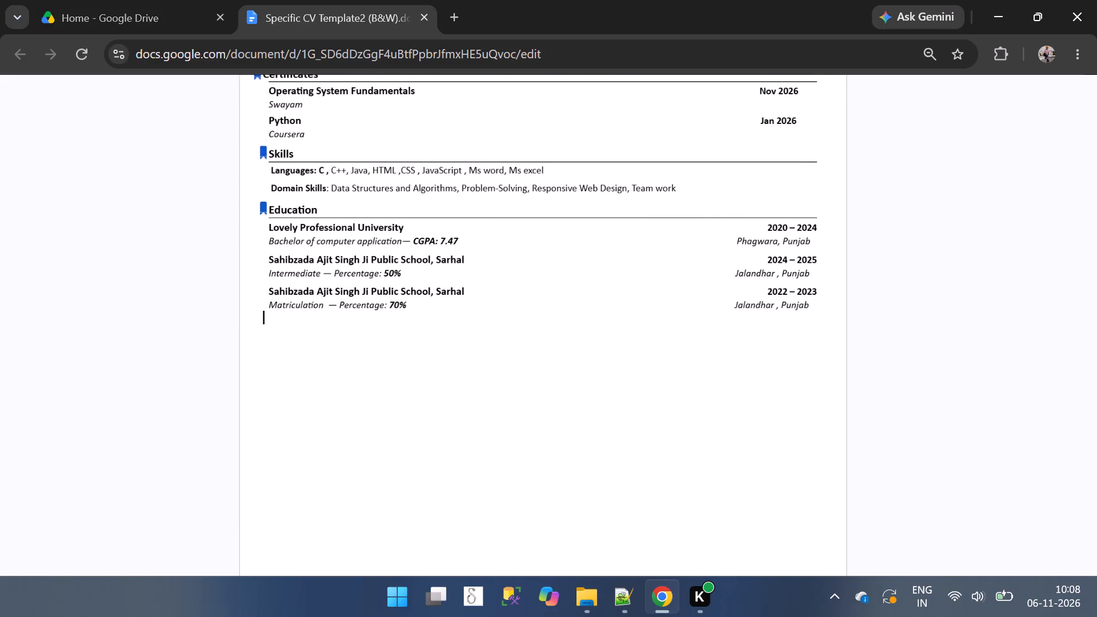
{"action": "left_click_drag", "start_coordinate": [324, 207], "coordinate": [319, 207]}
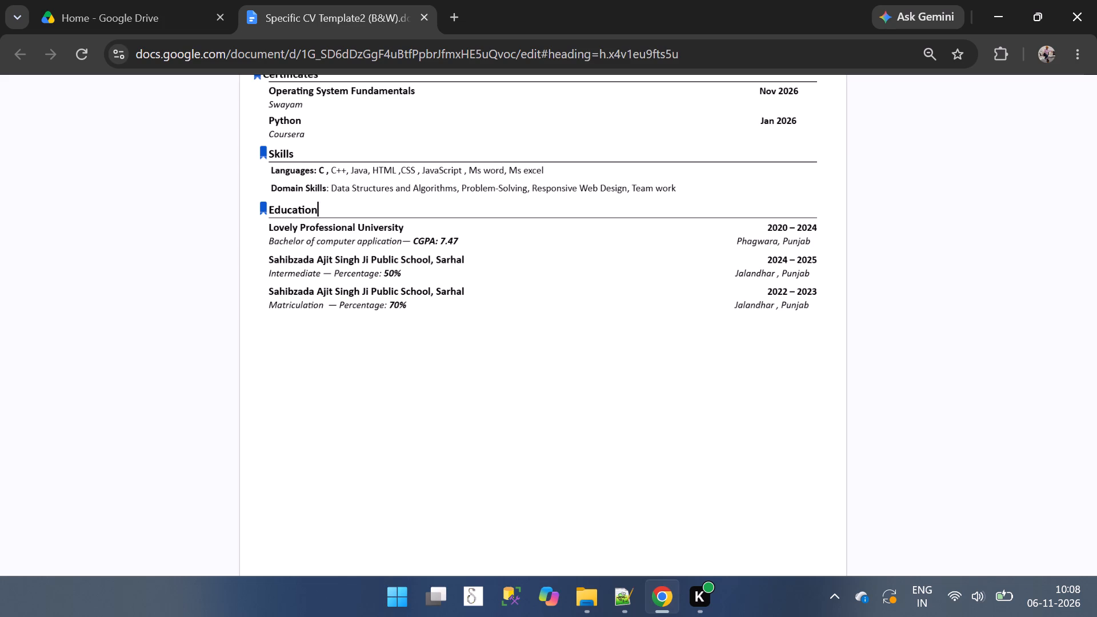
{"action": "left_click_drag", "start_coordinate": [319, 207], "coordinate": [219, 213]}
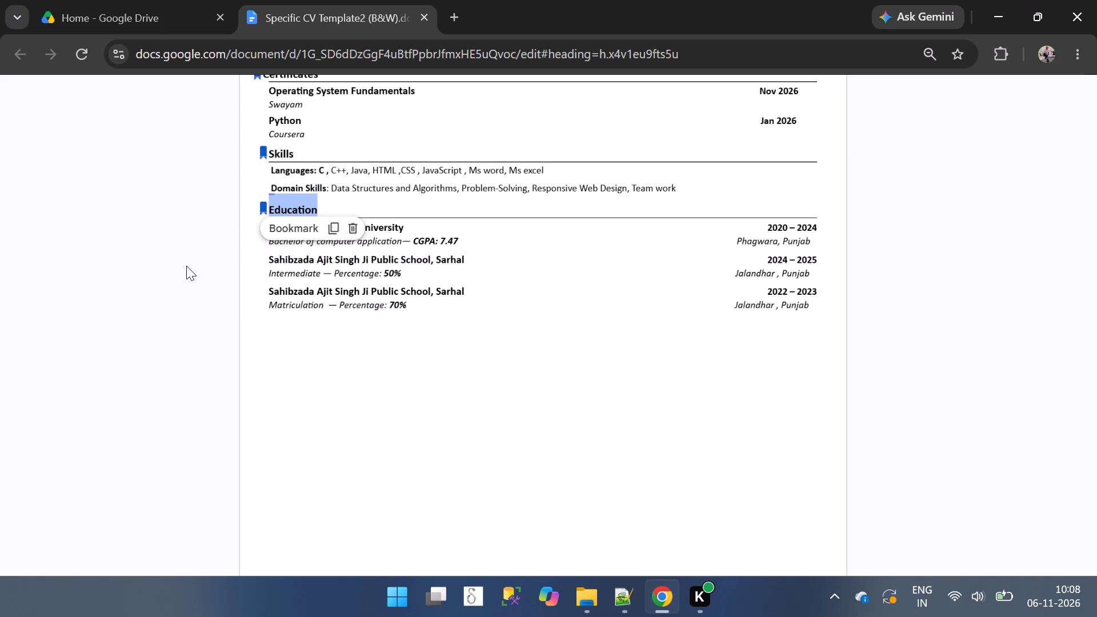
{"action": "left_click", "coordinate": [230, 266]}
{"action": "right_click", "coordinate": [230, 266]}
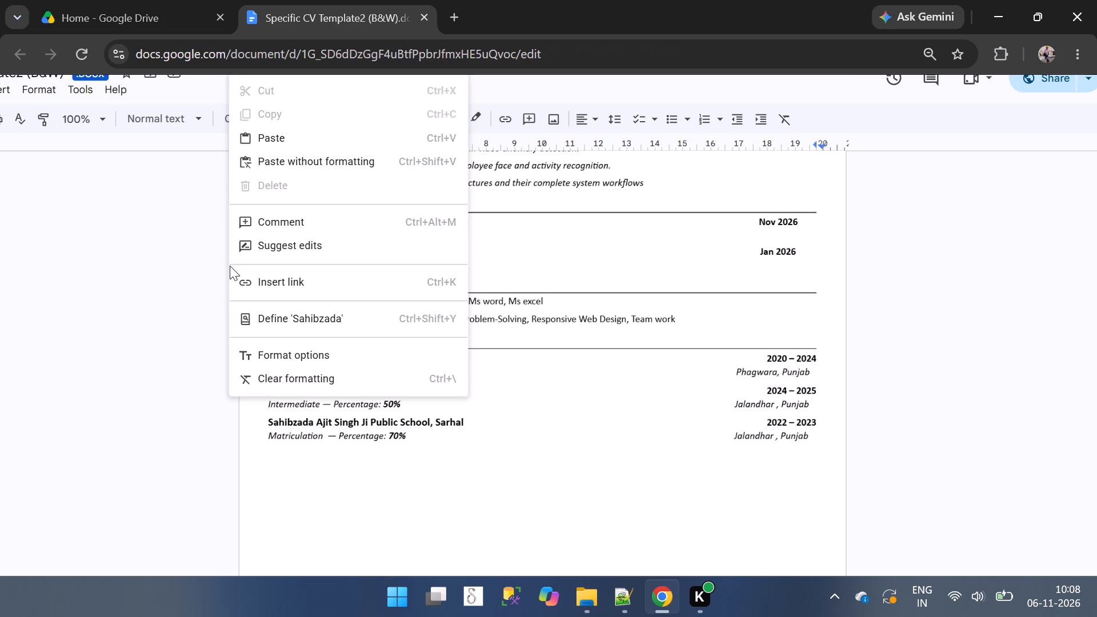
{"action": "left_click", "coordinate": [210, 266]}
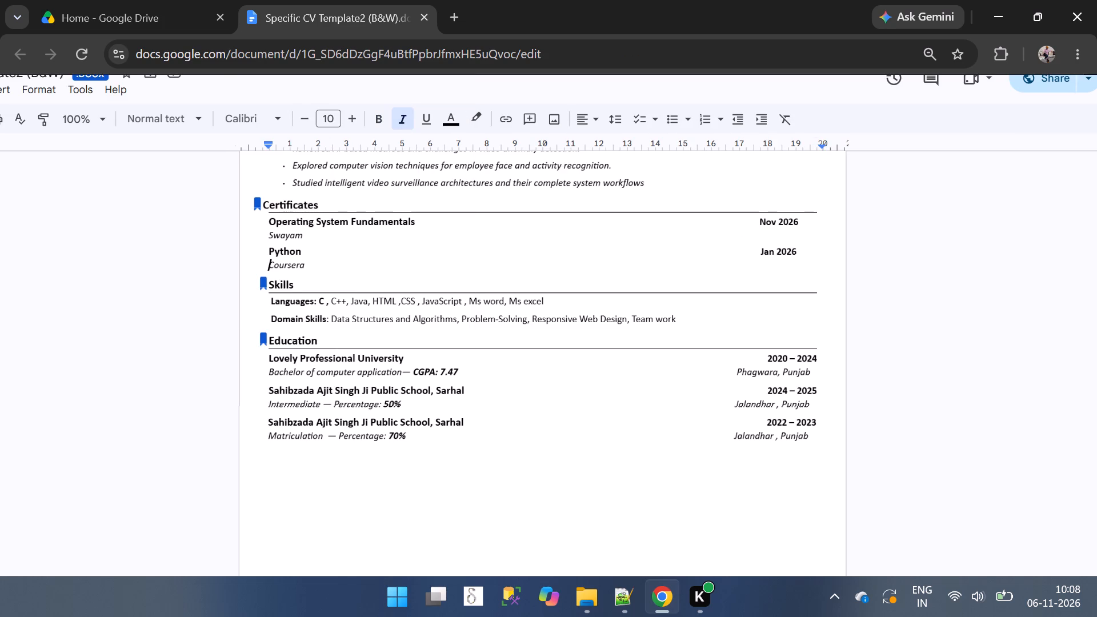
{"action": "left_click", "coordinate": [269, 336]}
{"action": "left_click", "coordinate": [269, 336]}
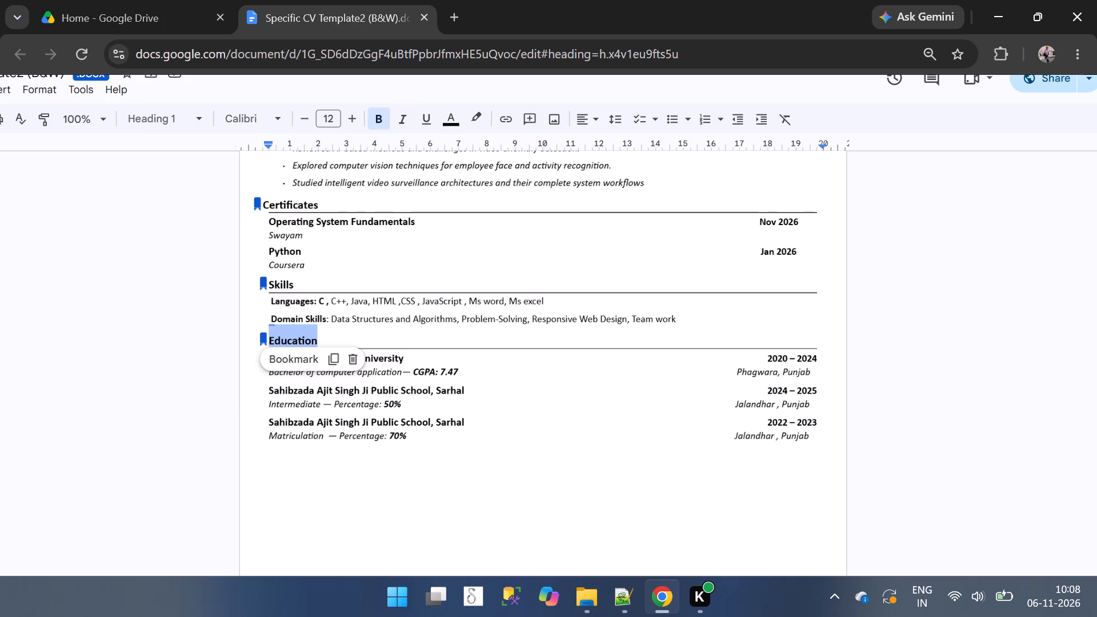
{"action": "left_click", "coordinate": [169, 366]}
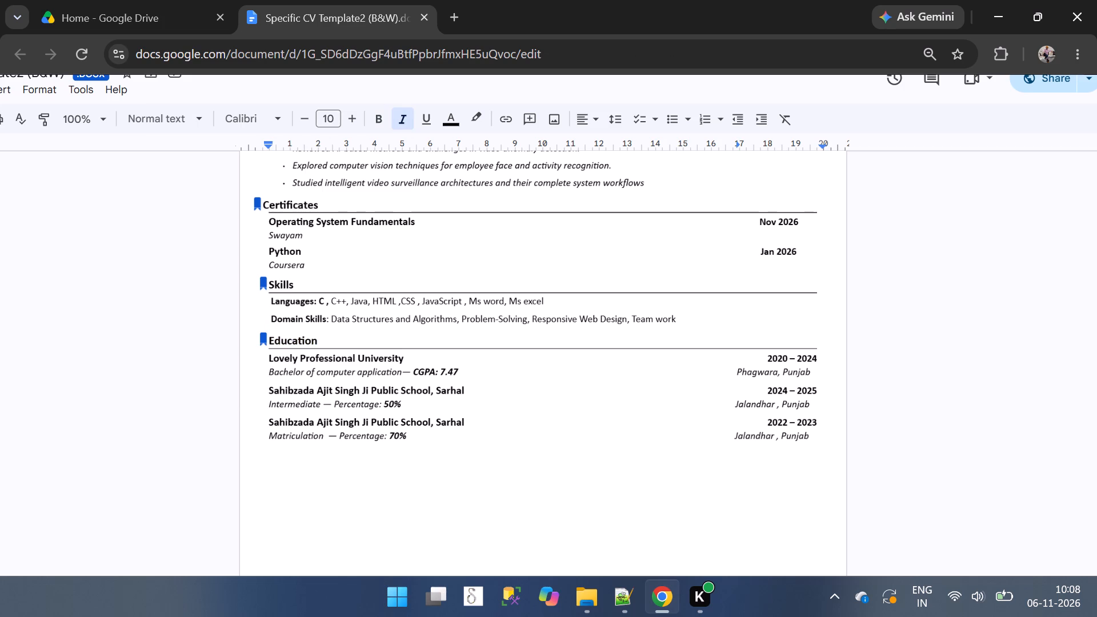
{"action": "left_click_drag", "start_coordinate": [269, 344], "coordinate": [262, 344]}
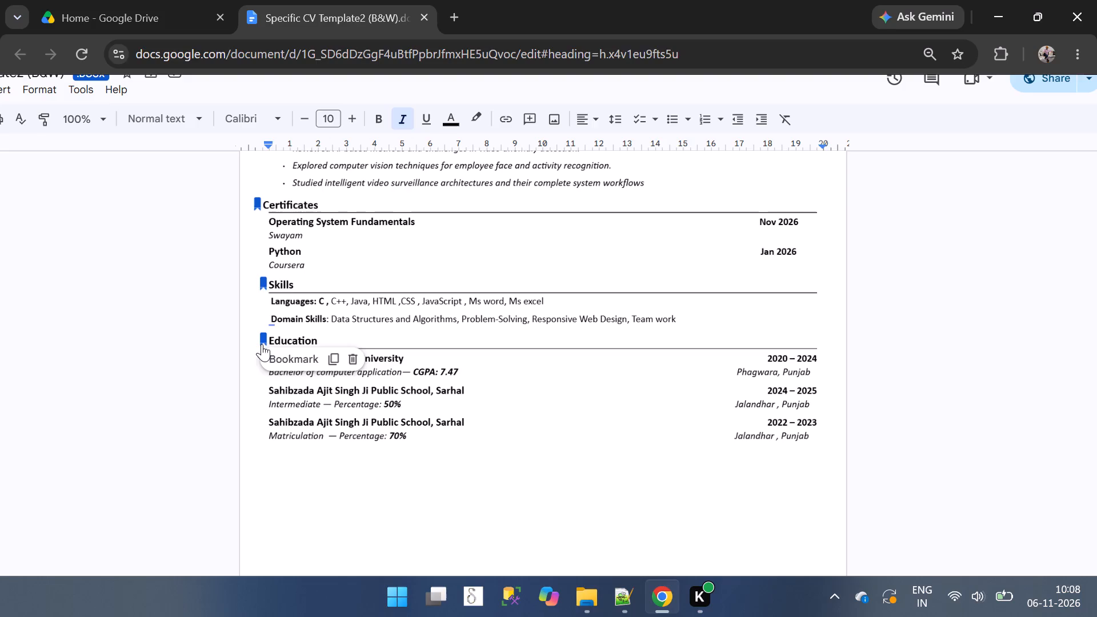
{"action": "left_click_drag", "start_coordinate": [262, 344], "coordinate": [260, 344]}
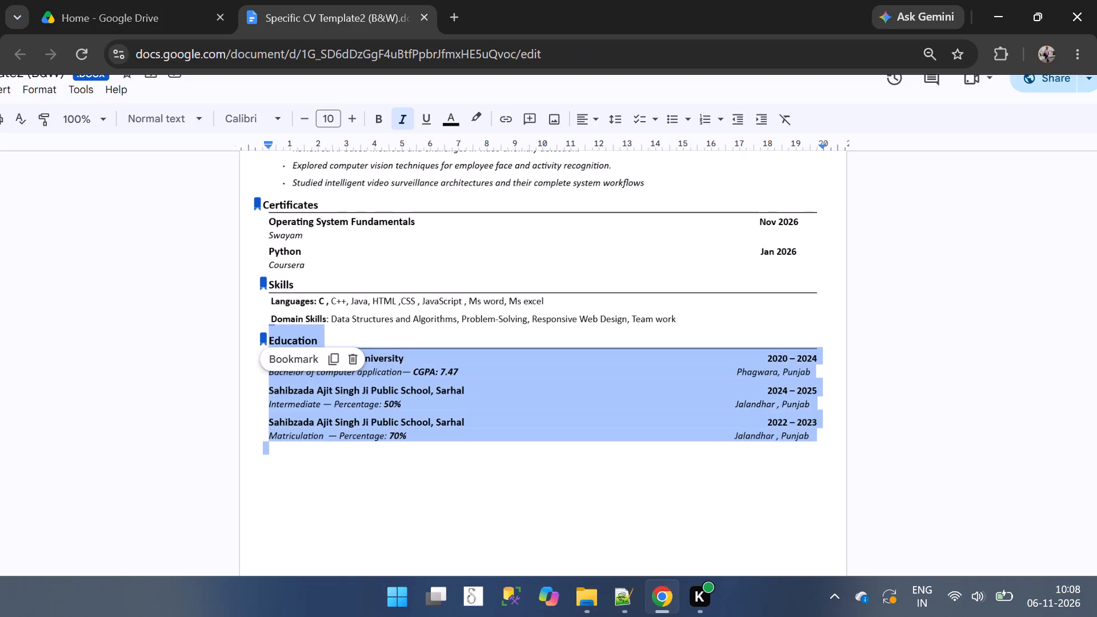
Place the text cursor on the empty line below the Matriculation entry at the end of the CV.
{"action": "left_click", "coordinate": [731, 524]}
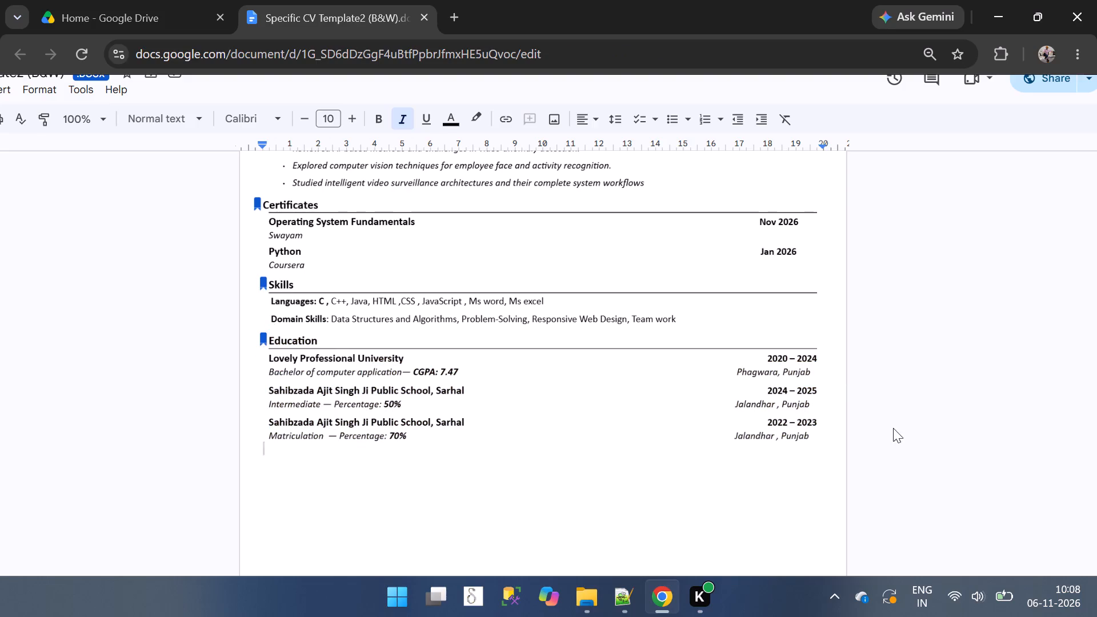
{"action": "scroll", "coordinate": [675, 355], "scroll_direction": "up", "scroll_amount": 1}
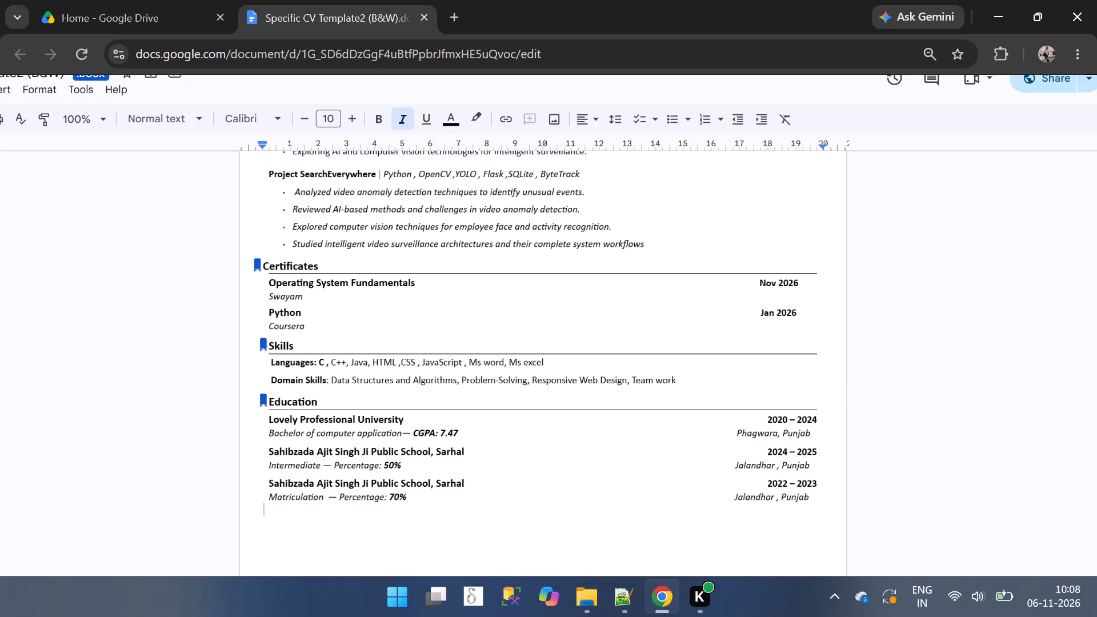
{"action": "scroll", "coordinate": [675, 355], "scroll_direction": "up", "scroll_amount": 2}
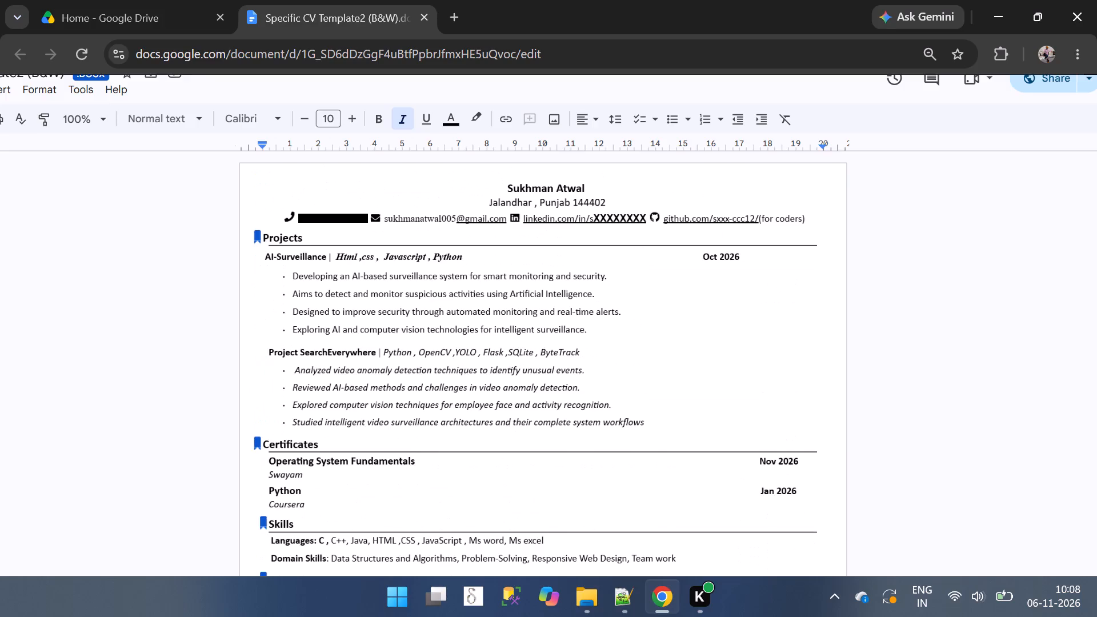
{"action": "scroll", "coordinate": [675, 355], "scroll_direction": "down", "scroll_amount": 3}
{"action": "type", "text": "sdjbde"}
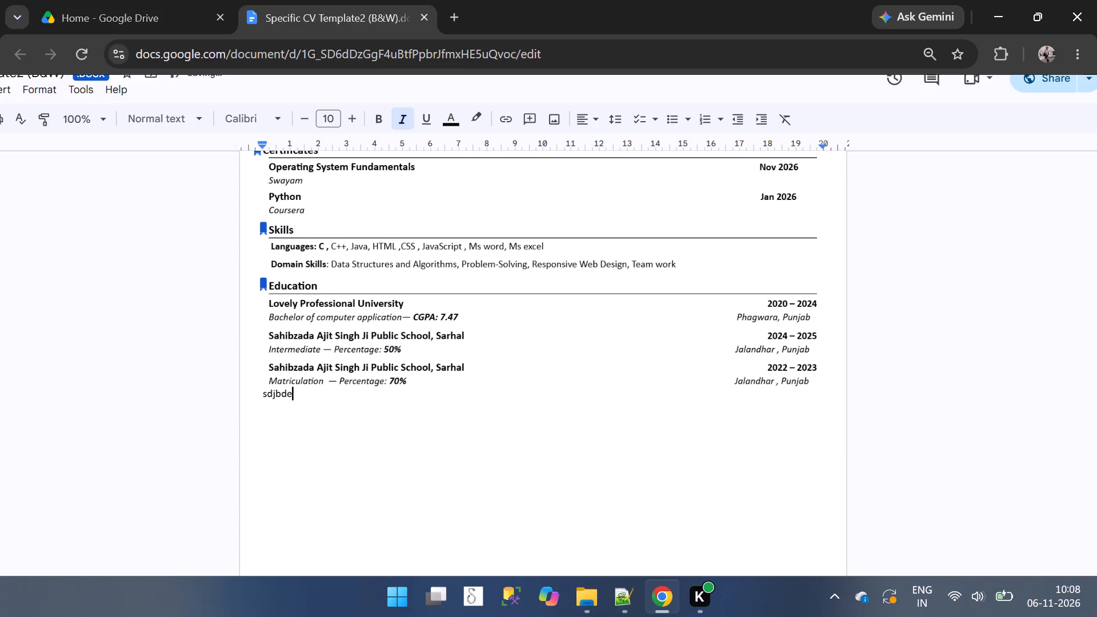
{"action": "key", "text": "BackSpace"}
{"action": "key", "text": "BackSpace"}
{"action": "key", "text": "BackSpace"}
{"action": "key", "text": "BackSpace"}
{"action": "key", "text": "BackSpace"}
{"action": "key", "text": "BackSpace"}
Clear the stray trial text and extra line break below the Matriculation entry at the end of the CV.
{"action": "key", "text": "Return"}
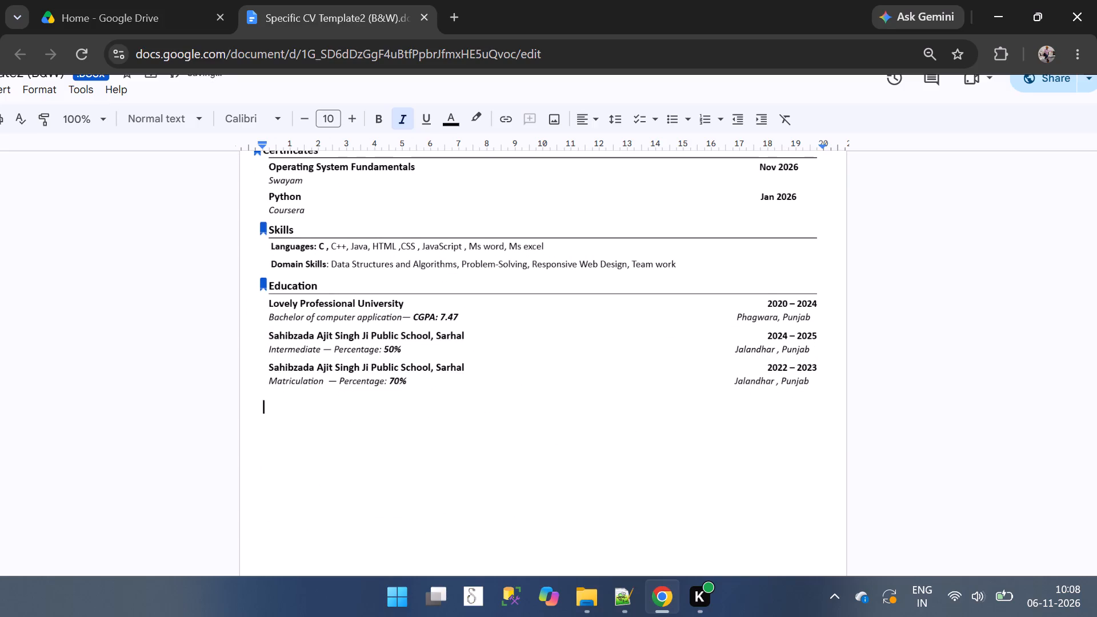
{"action": "key", "text": "Return"}
{"action": "key", "text": "BackSpace"}
{"action": "key", "text": "shift+e"}
{"action": "key", "text": "BackSpace"}
{"action": "key", "text": "BackSpace"}
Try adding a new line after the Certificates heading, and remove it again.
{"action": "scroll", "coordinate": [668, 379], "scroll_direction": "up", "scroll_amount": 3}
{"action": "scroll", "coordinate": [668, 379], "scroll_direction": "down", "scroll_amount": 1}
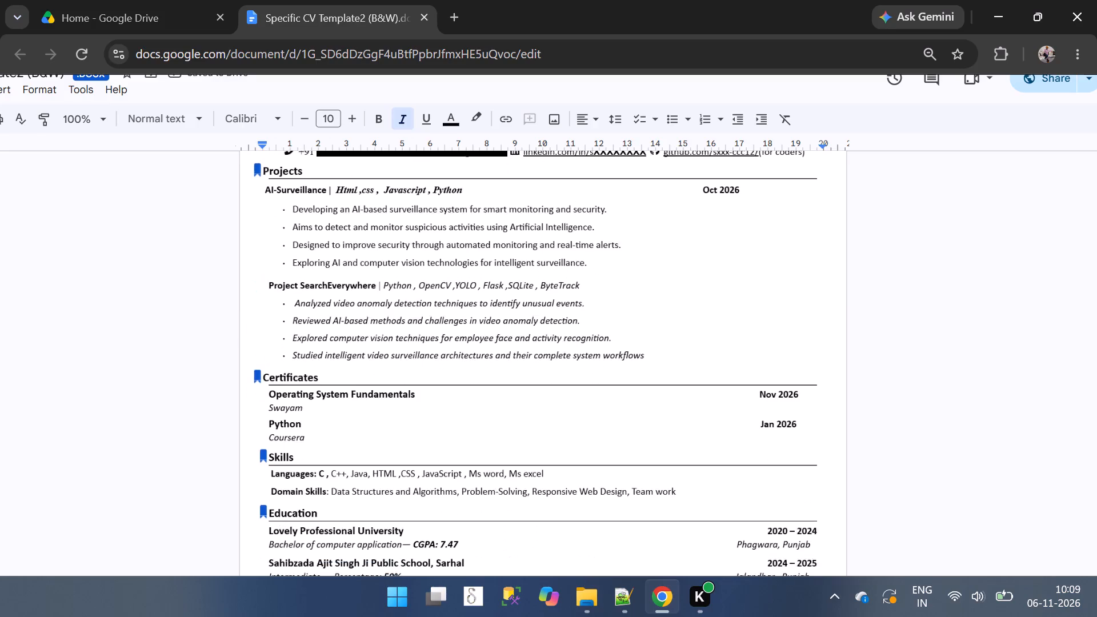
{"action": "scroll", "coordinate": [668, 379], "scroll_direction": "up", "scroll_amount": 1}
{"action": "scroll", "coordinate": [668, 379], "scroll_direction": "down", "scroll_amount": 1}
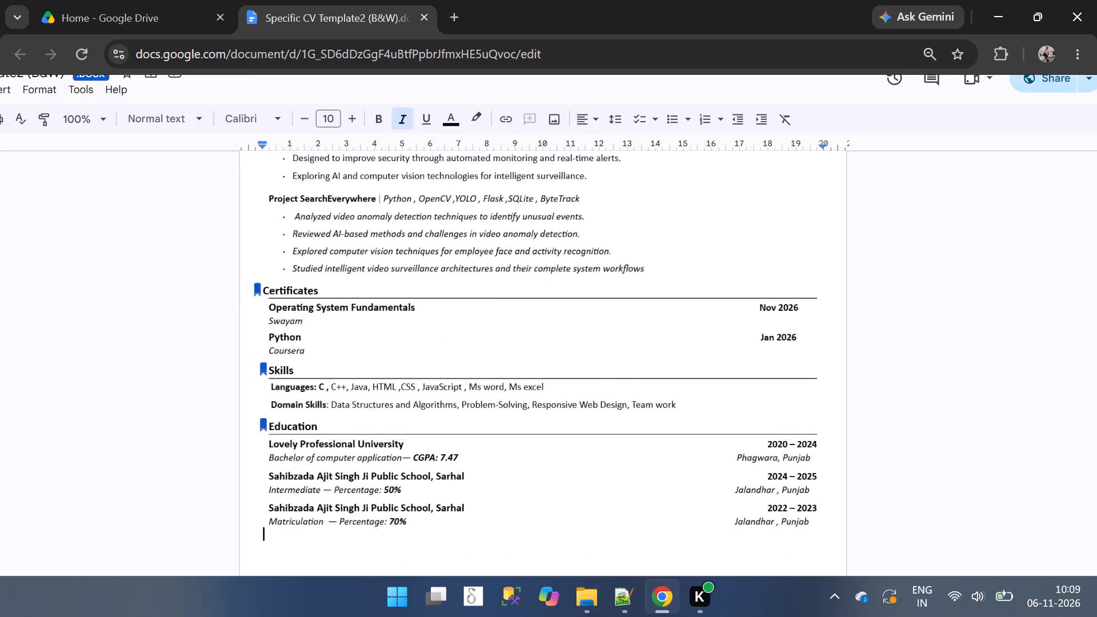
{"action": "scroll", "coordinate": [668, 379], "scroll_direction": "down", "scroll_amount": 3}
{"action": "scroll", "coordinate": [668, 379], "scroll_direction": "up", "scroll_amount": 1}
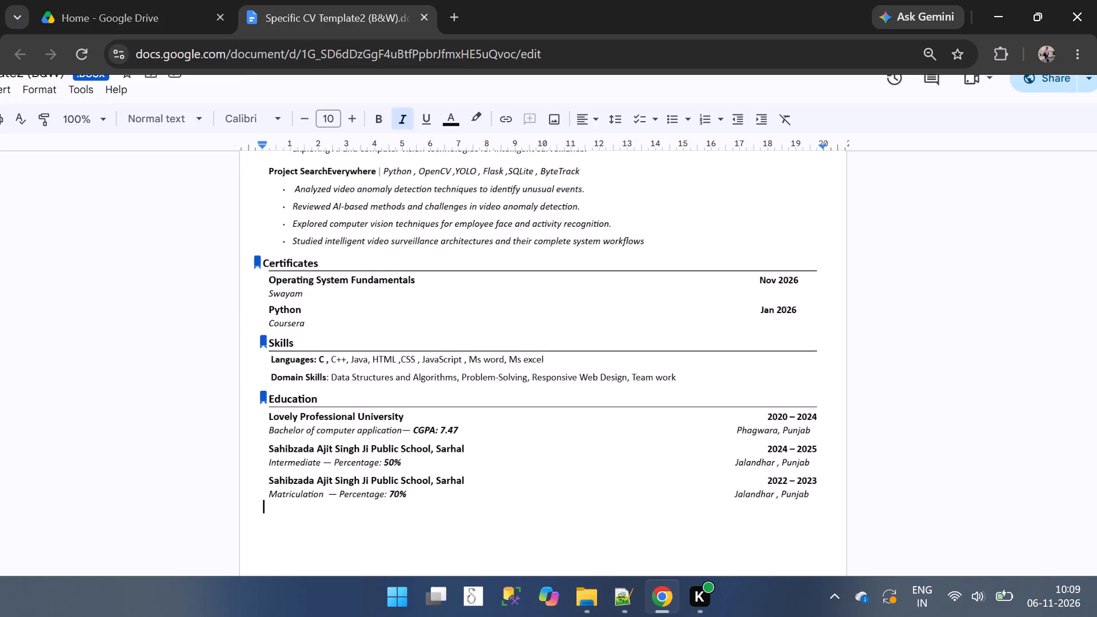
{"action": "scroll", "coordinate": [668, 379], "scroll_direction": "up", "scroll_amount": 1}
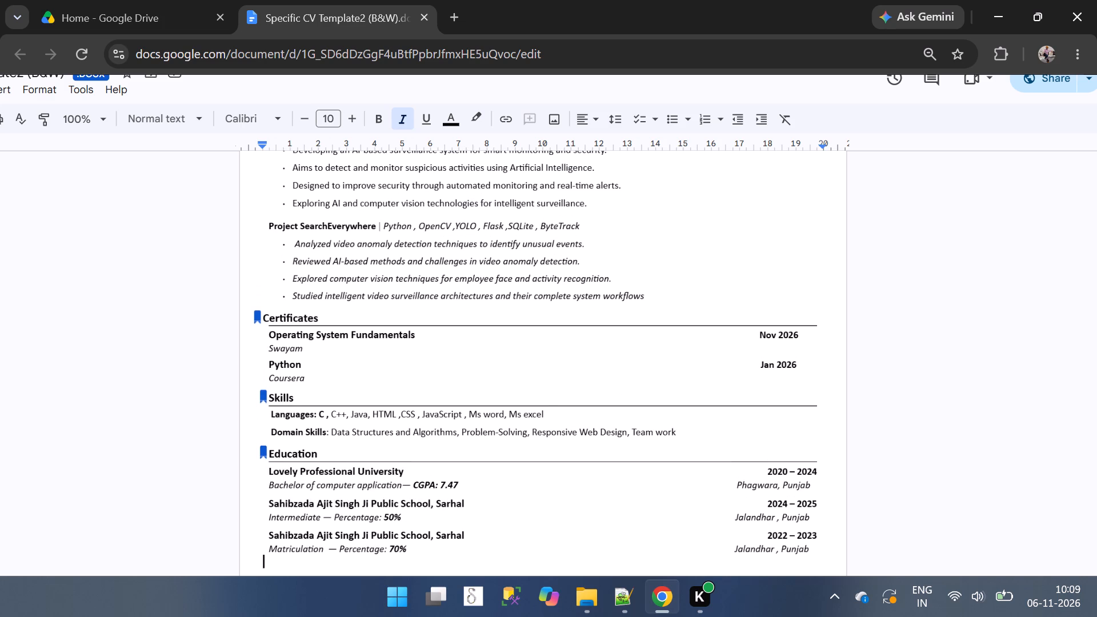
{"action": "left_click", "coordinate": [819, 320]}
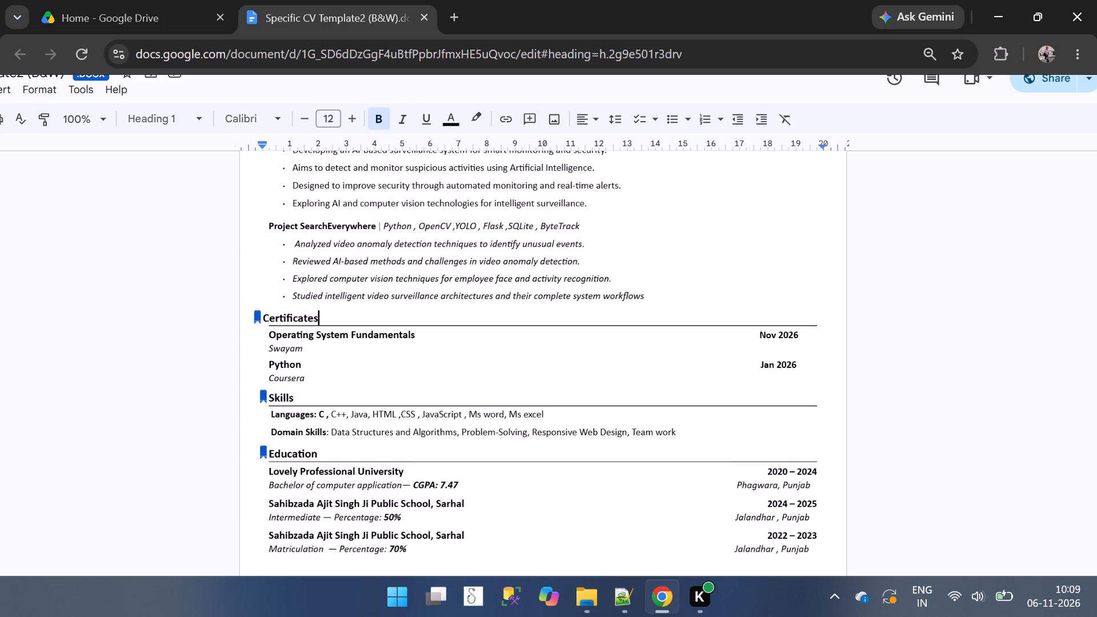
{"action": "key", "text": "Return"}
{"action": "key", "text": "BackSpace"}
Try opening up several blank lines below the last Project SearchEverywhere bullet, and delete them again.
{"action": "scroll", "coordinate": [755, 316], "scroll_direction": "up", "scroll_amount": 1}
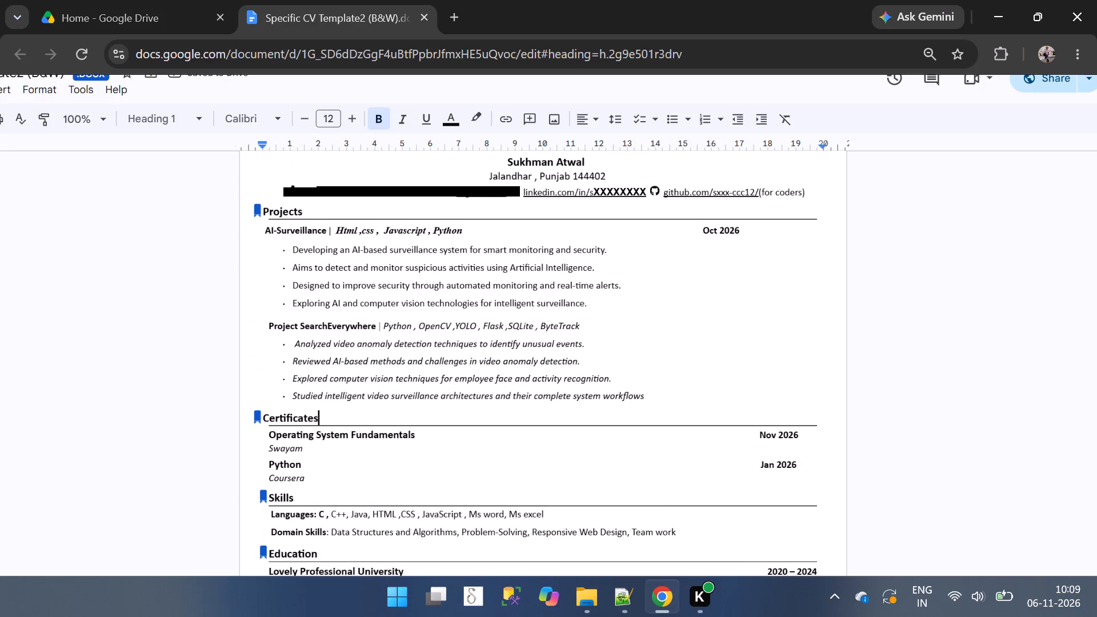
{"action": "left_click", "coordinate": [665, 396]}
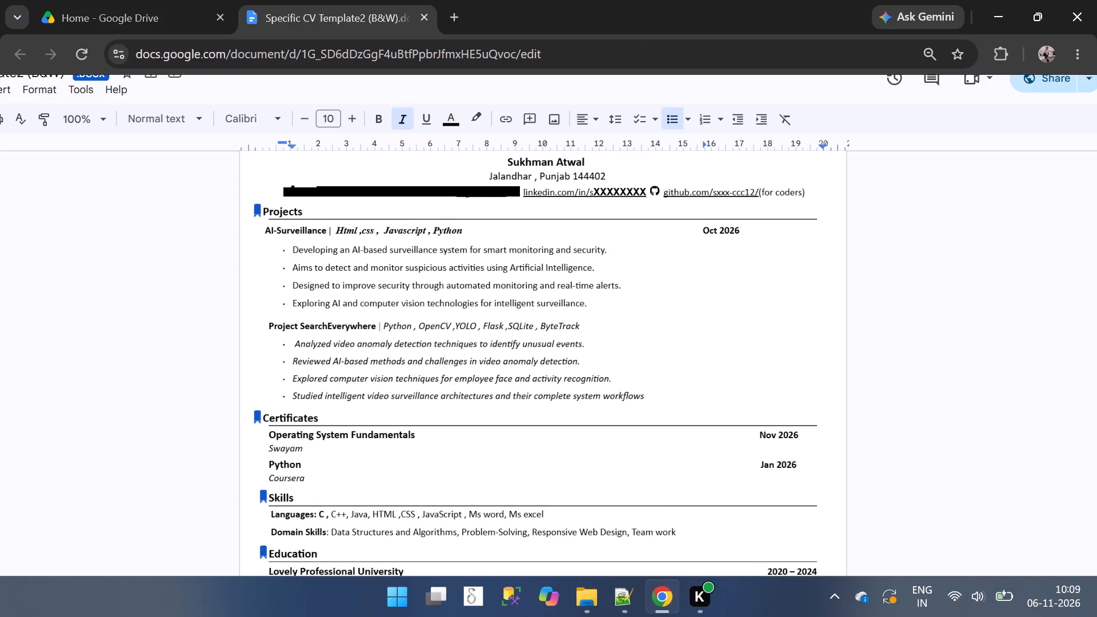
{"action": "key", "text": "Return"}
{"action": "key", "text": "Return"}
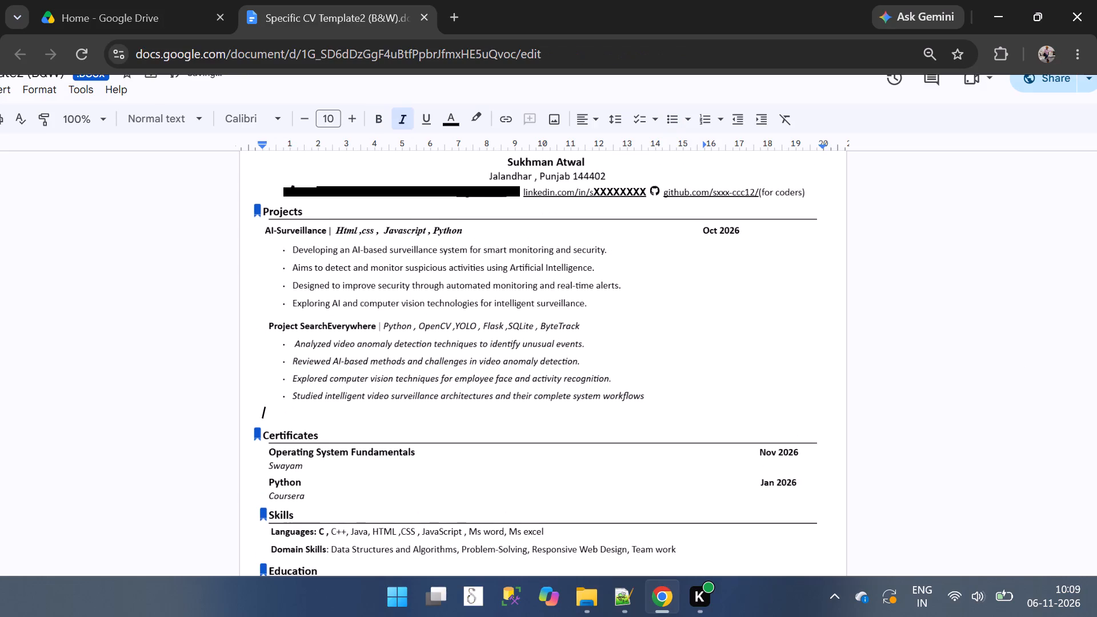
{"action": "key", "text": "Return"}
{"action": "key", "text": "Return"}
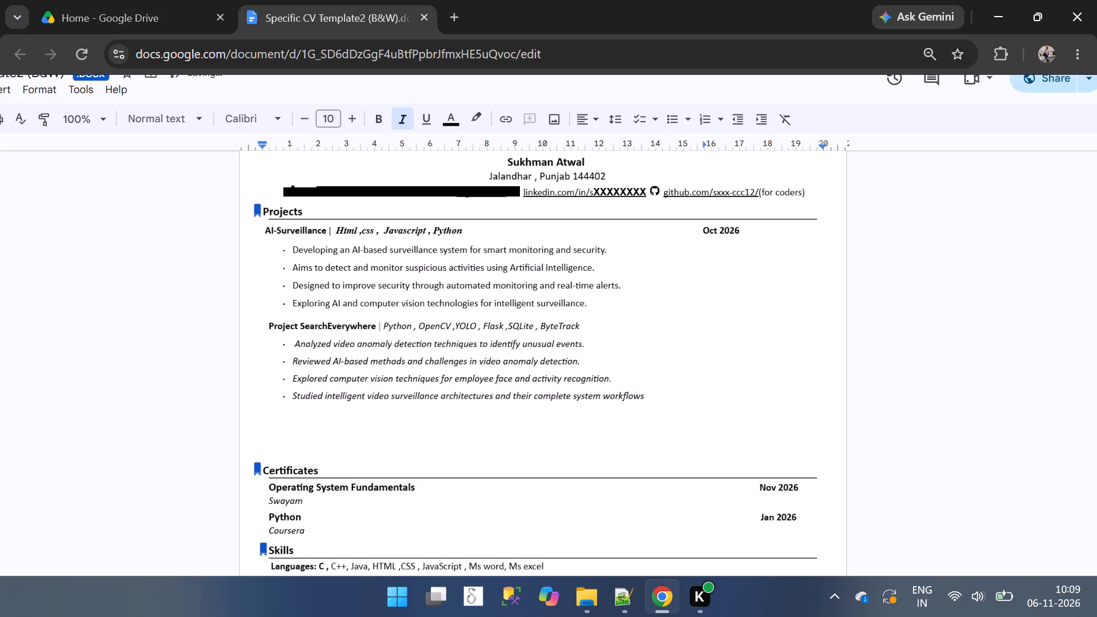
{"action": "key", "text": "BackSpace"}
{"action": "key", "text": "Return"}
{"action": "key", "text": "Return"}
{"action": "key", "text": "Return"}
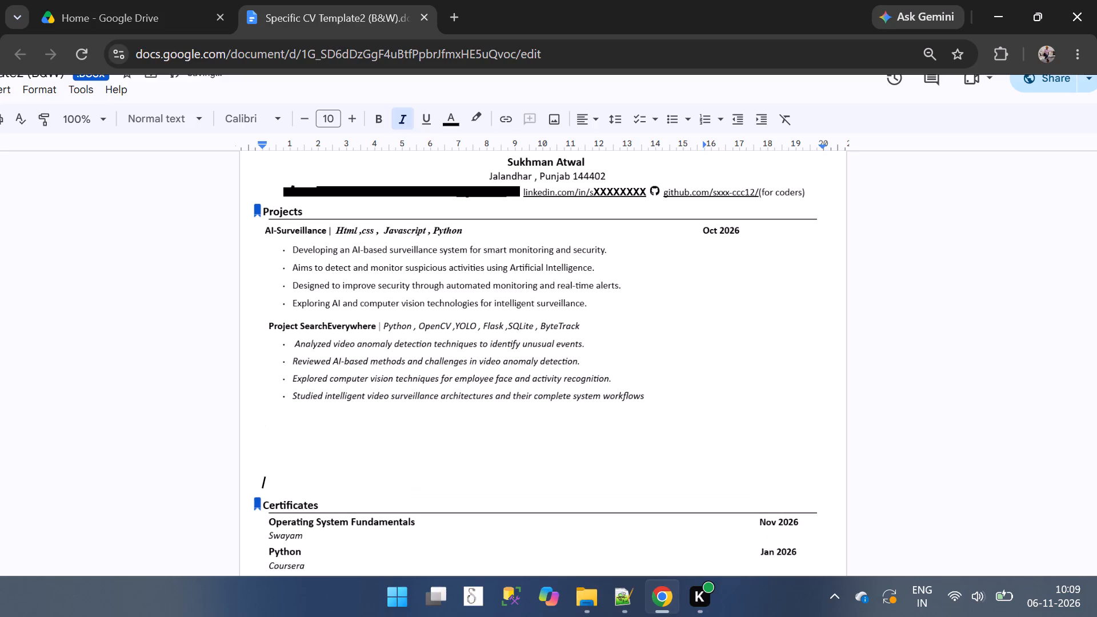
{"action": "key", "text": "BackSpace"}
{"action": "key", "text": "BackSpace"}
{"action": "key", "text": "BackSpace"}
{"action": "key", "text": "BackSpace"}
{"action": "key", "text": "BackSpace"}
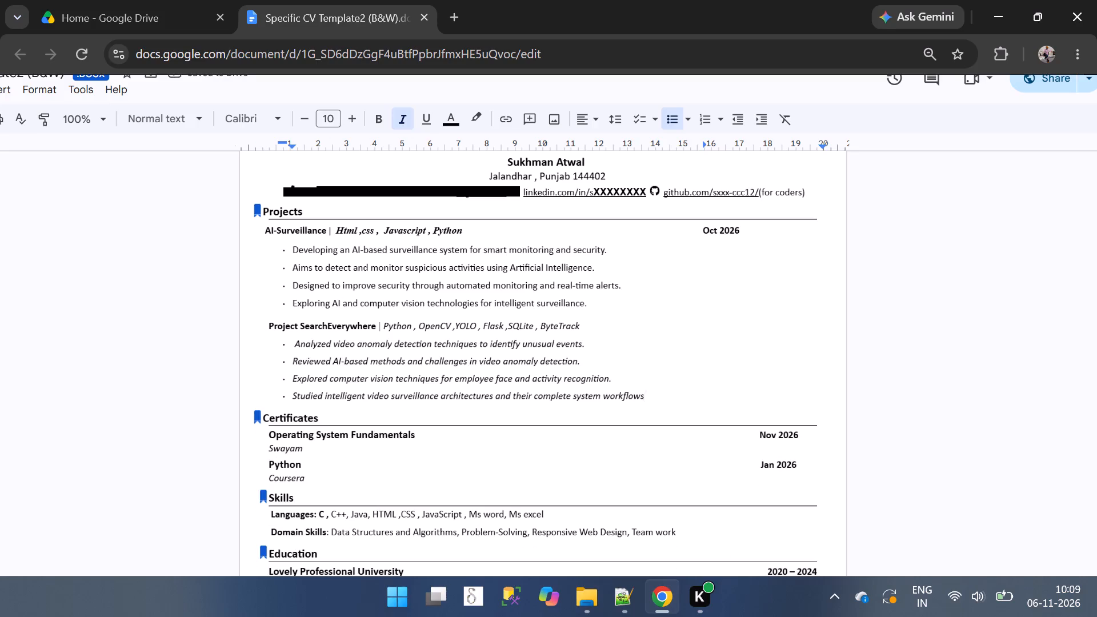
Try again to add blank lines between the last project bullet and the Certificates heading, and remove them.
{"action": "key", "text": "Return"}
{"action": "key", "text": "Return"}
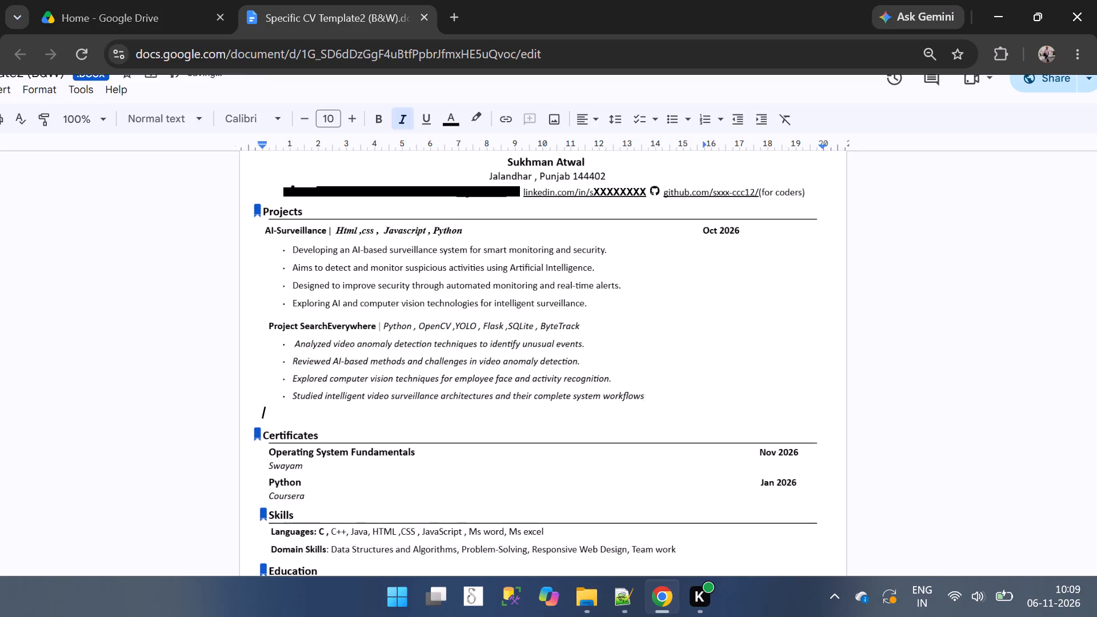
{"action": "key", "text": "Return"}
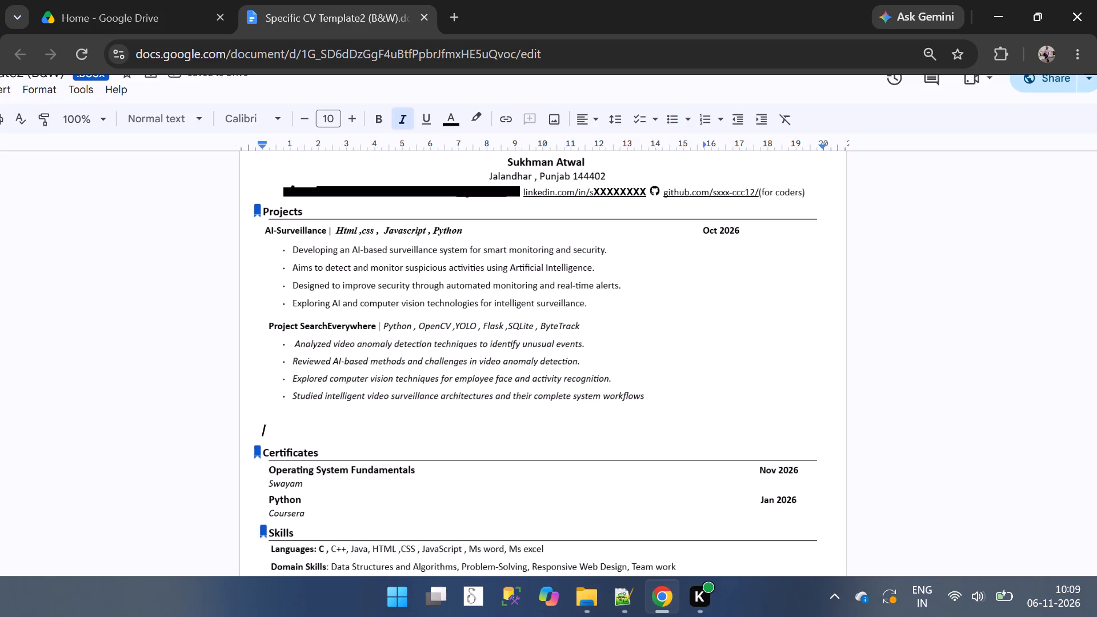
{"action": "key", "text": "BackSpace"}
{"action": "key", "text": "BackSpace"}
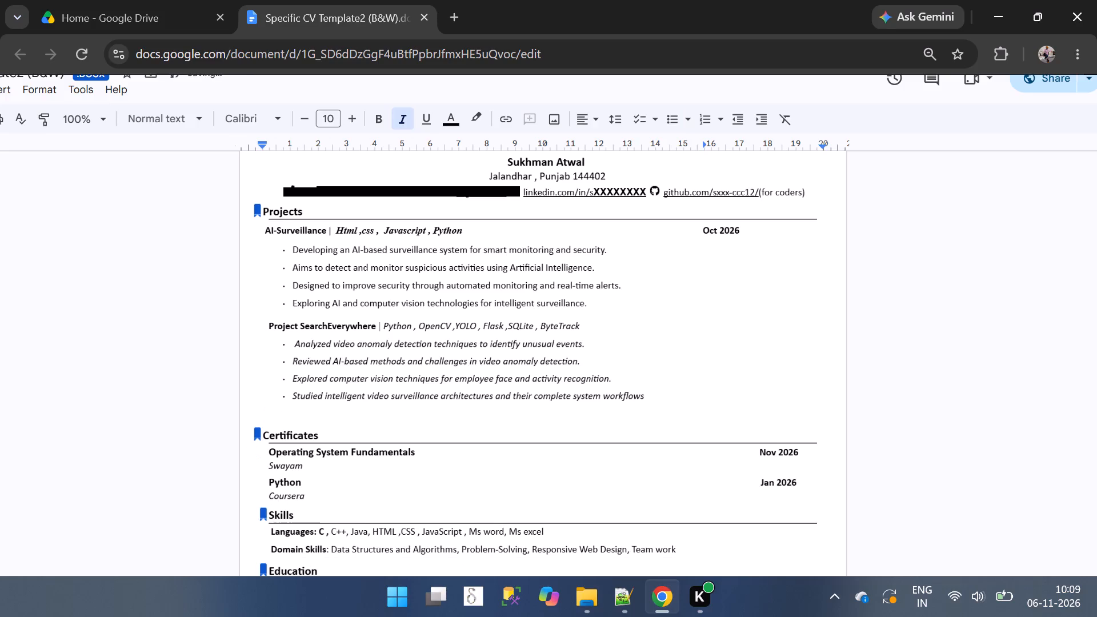
Insert two blank lines below the Coursera line in the Certificates section.
{"action": "left_click", "coordinate": [321, 498]}
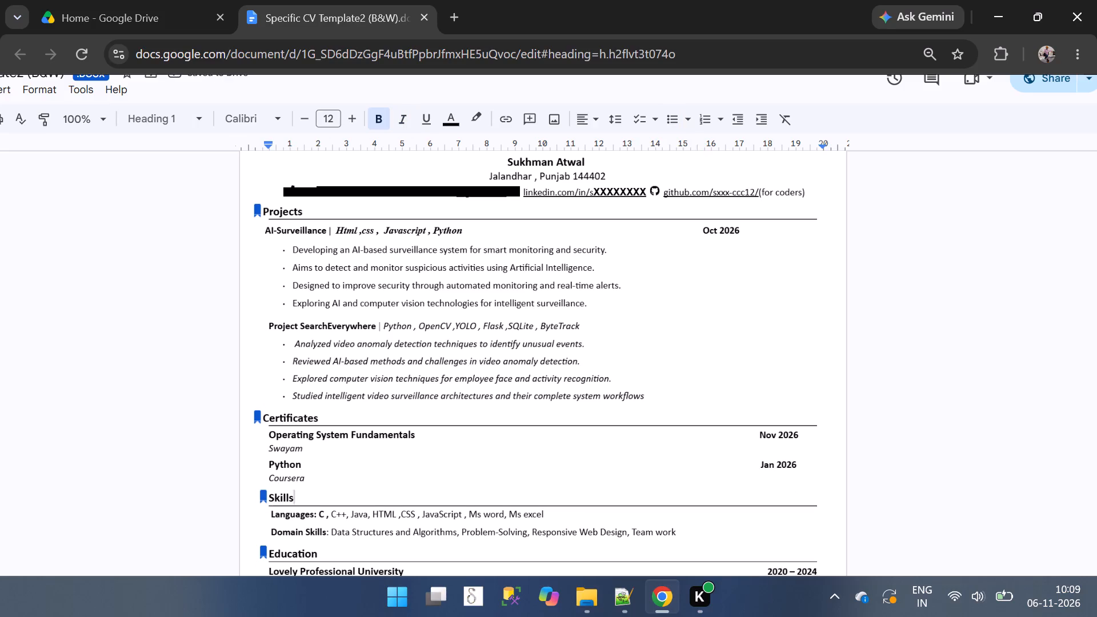
{"action": "left_click", "coordinate": [334, 479]}
{"action": "key", "text": "Return"}
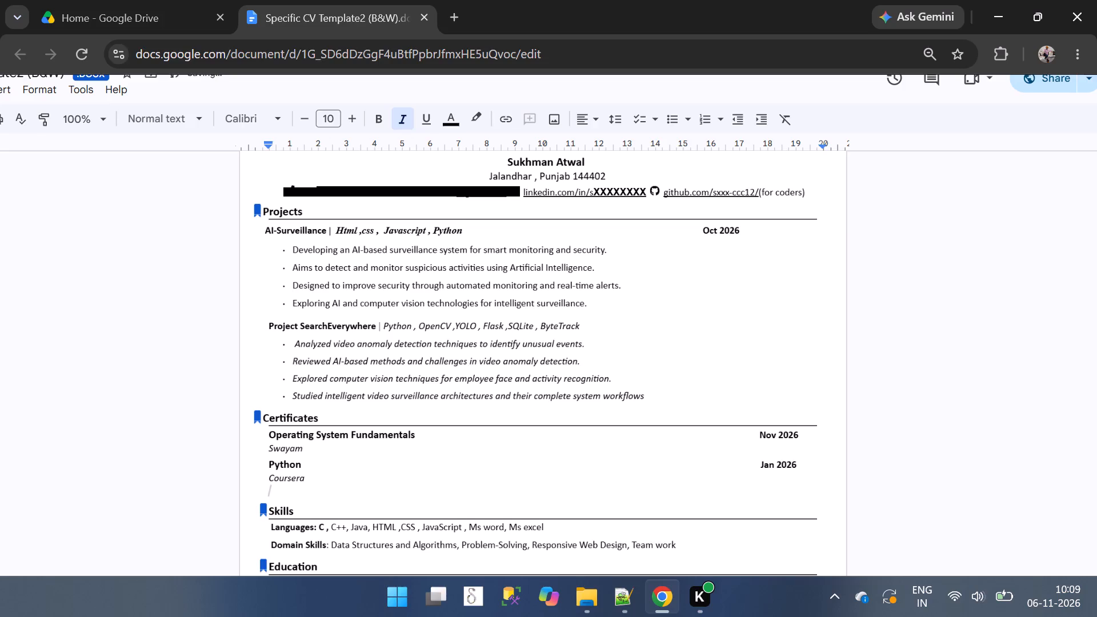
{"action": "key", "text": "Return"}
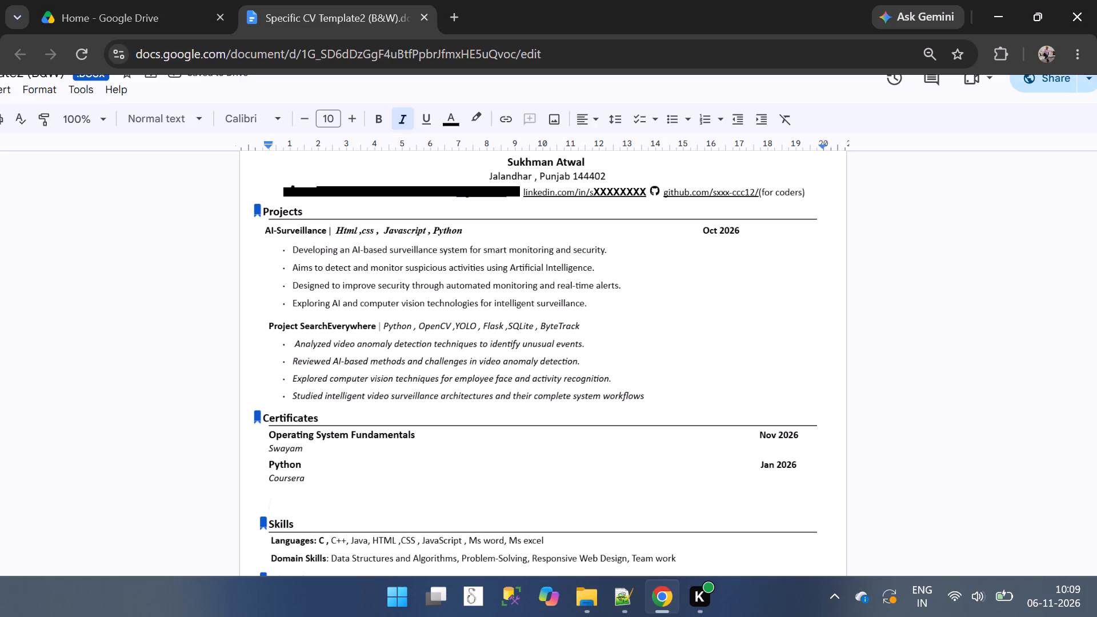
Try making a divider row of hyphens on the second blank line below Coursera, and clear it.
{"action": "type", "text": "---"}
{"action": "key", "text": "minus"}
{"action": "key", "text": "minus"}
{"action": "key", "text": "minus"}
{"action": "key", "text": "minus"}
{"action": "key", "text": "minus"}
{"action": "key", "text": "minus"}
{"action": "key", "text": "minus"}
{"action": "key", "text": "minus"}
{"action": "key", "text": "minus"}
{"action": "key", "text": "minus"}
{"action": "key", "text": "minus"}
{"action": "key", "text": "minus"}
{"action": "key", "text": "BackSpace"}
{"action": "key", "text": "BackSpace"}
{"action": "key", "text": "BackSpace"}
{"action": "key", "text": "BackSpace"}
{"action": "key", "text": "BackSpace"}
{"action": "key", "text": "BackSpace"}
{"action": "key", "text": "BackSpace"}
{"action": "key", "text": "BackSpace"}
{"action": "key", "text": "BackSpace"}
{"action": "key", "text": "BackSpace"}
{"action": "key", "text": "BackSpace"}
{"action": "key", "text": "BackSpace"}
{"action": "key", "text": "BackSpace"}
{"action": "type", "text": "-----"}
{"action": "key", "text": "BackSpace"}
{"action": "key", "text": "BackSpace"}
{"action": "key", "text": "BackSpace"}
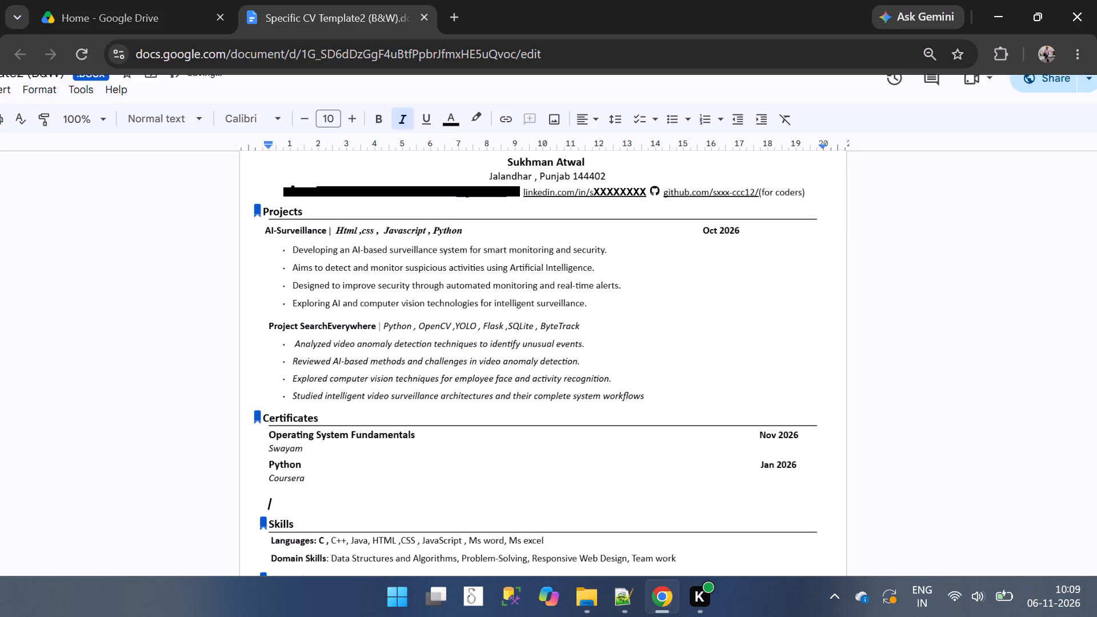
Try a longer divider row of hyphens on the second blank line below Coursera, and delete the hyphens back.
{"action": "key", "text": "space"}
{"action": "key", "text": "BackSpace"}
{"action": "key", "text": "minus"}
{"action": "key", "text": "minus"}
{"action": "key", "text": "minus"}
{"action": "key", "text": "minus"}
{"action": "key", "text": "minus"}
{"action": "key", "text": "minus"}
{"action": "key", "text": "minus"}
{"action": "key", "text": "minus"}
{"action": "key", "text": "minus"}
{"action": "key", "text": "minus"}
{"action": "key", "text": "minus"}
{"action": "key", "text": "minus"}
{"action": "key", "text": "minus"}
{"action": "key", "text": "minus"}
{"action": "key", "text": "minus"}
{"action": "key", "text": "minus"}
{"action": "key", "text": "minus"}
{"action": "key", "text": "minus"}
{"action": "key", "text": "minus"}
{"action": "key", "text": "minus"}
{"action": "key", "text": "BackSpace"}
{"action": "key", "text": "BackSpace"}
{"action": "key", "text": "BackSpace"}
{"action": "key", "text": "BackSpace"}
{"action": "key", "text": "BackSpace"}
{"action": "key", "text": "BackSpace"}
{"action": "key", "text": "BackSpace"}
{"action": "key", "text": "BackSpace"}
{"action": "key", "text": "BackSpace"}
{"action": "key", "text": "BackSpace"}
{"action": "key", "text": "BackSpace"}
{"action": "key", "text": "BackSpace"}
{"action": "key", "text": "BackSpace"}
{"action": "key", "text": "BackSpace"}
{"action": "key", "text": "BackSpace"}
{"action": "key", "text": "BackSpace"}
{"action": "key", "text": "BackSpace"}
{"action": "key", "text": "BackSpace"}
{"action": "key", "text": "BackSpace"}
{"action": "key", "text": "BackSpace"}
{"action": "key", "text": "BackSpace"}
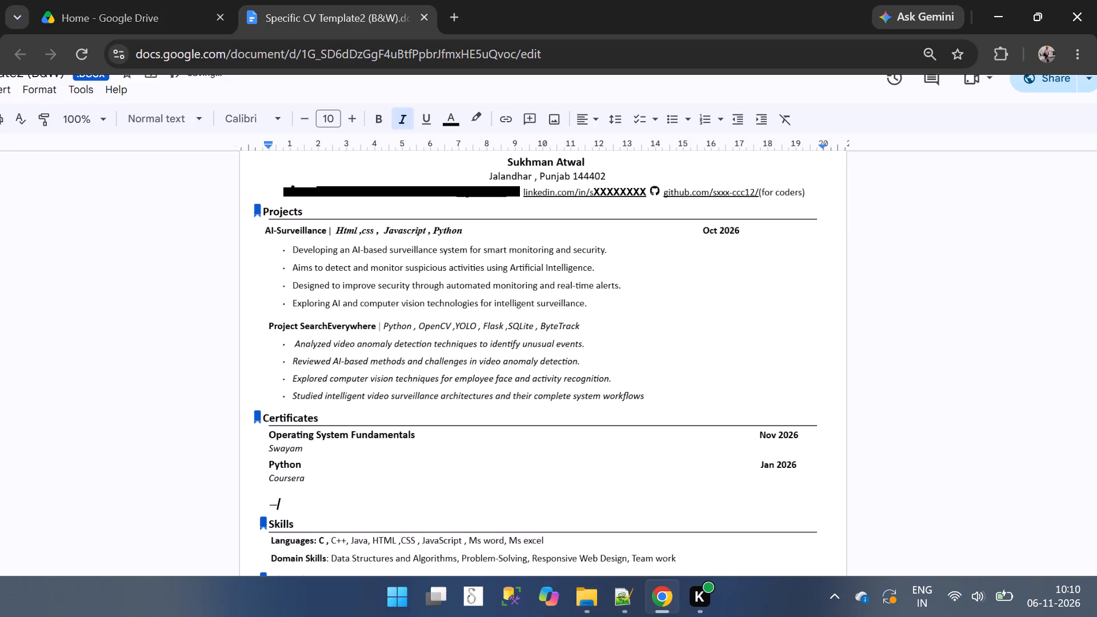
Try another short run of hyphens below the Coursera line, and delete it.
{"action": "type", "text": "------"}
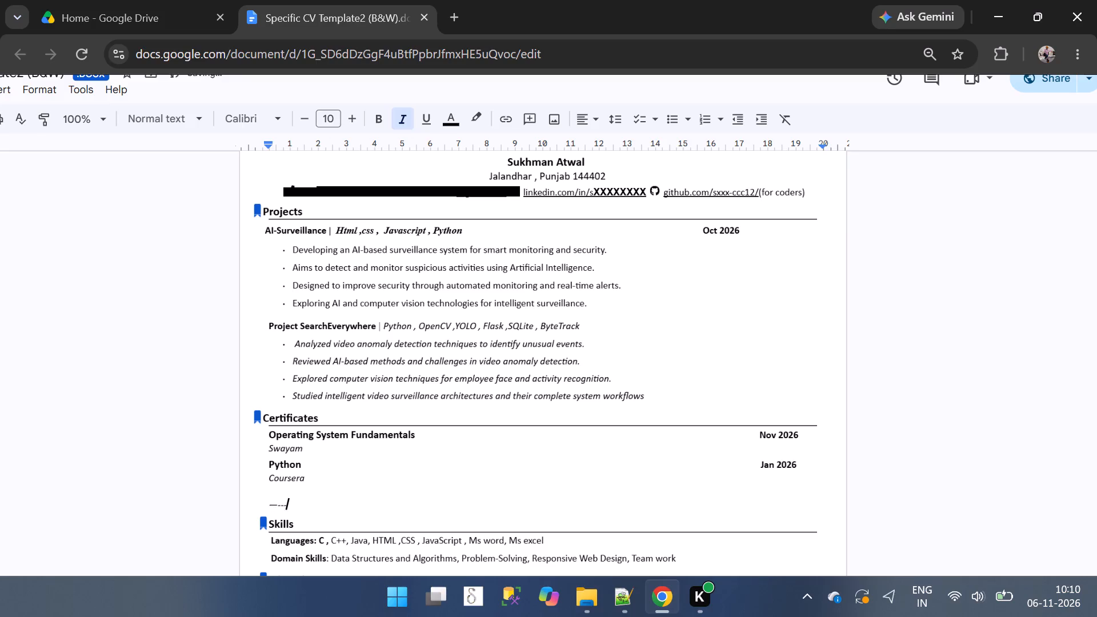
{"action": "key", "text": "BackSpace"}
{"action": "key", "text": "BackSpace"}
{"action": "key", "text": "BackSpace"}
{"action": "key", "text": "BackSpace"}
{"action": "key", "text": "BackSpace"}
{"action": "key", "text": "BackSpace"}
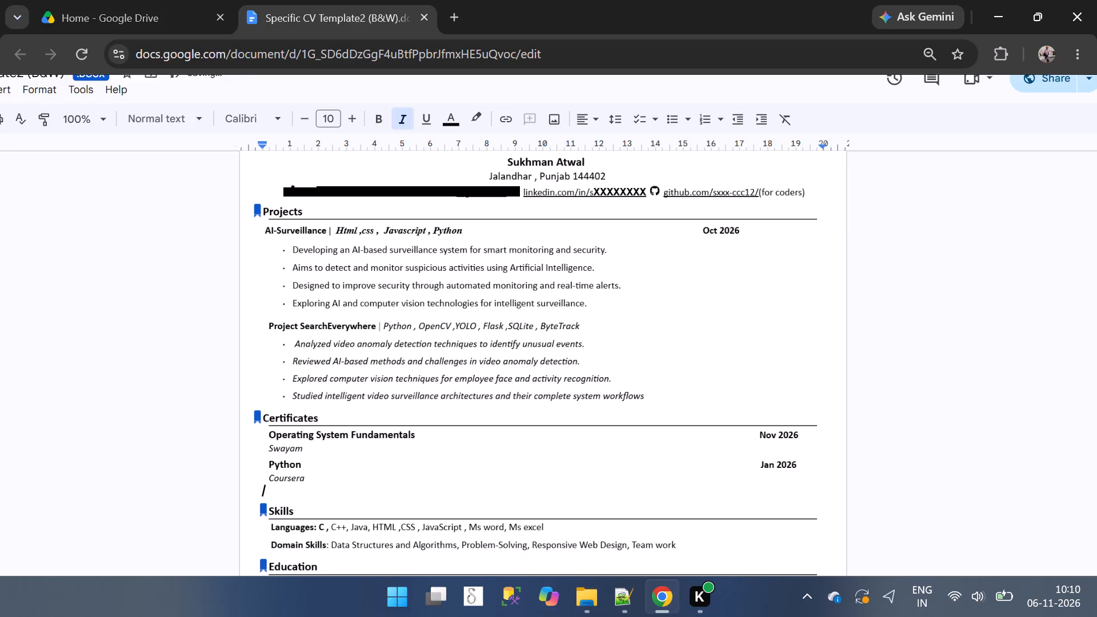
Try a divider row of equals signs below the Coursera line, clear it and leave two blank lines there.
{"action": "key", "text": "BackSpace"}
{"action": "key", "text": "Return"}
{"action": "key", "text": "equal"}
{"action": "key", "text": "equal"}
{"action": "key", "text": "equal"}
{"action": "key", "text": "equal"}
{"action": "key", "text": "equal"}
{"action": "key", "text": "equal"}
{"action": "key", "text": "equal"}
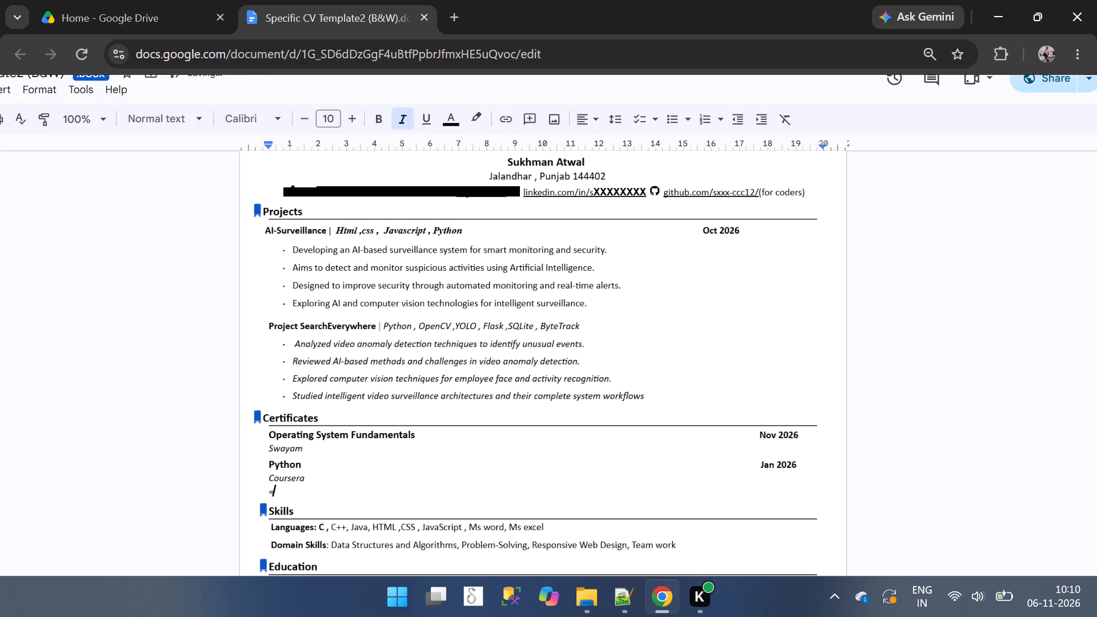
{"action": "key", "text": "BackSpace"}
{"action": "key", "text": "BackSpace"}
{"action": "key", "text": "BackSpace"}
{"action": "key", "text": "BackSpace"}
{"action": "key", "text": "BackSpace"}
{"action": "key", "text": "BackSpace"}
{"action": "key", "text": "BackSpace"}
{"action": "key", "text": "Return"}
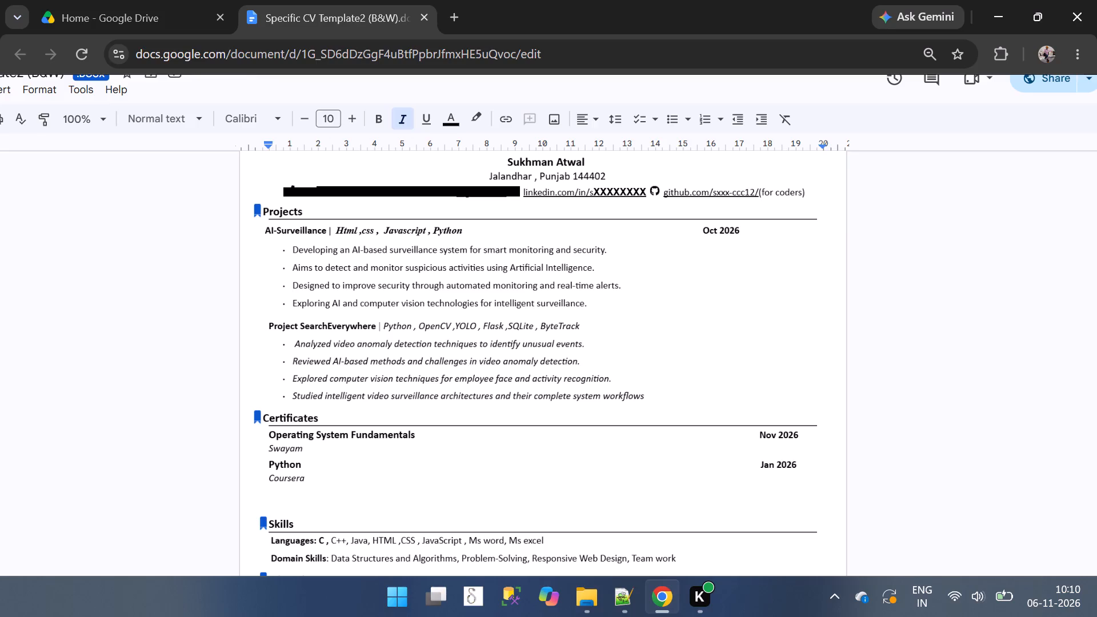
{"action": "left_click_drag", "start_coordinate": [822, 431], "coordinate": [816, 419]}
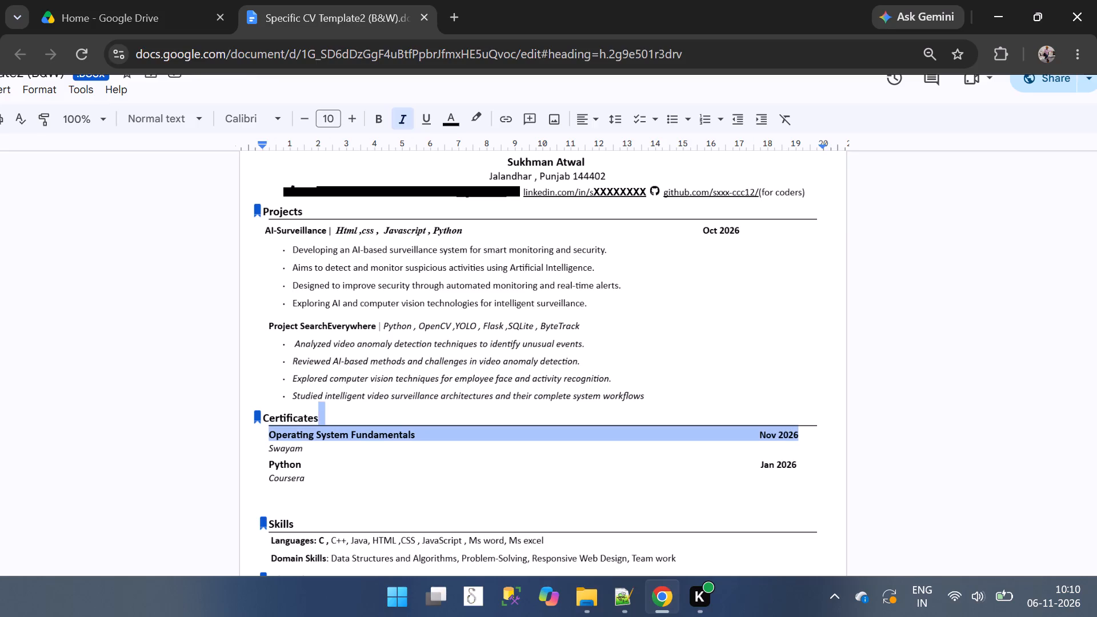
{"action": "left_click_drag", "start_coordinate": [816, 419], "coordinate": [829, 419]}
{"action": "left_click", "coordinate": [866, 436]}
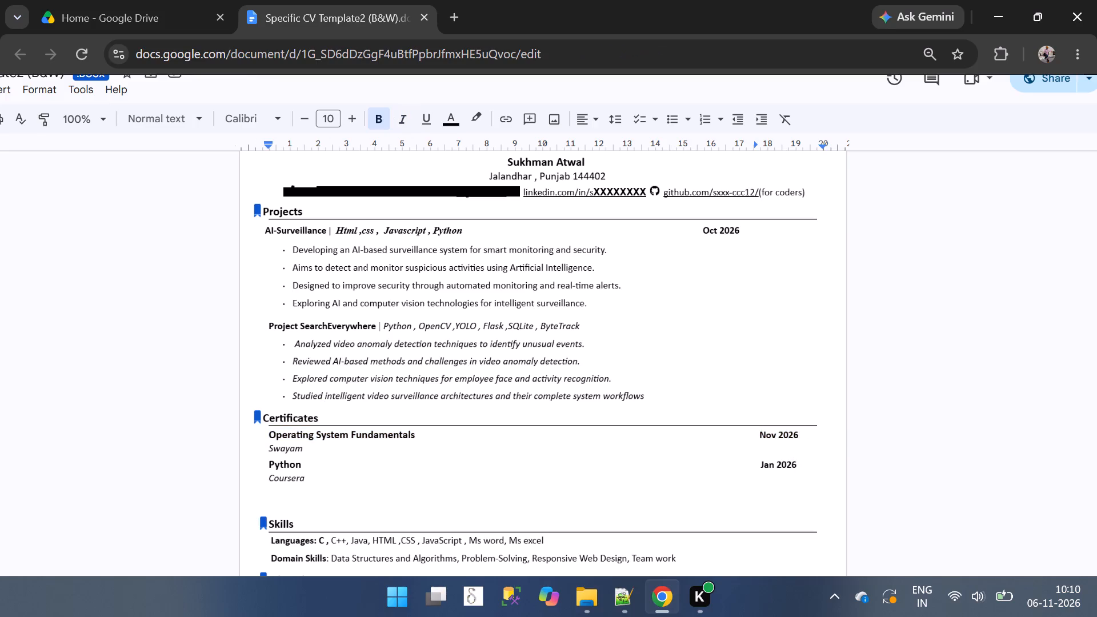
Copy the Certificates heading with its Operating System Fundamentals line and paste it on a new line below Coursera.
{"action": "left_click_drag", "start_coordinate": [830, 427], "coordinate": [458, 400]}
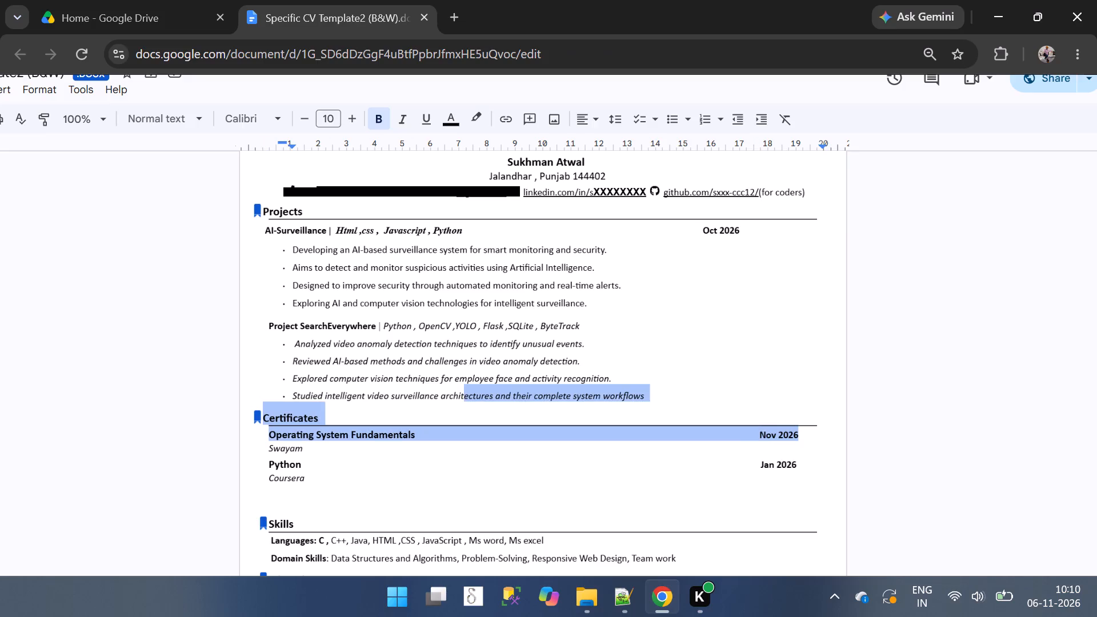
{"action": "left_click_drag", "start_coordinate": [458, 400], "coordinate": [248, 420]}
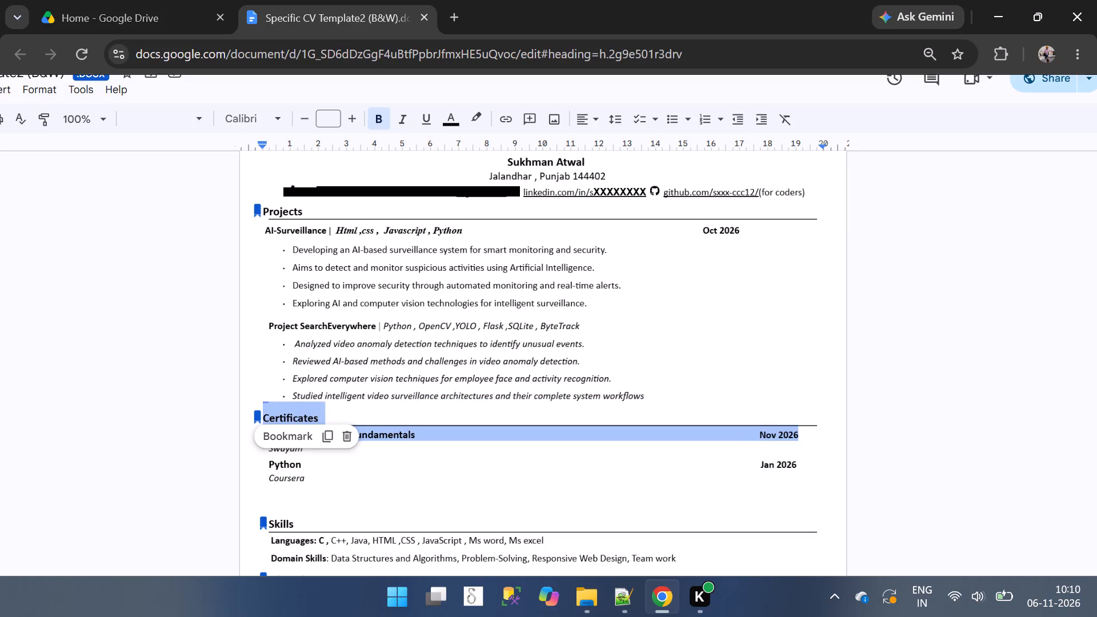
{"action": "key", "text": "ctrl+c"}
{"action": "left_click", "coordinate": [506, 449]}
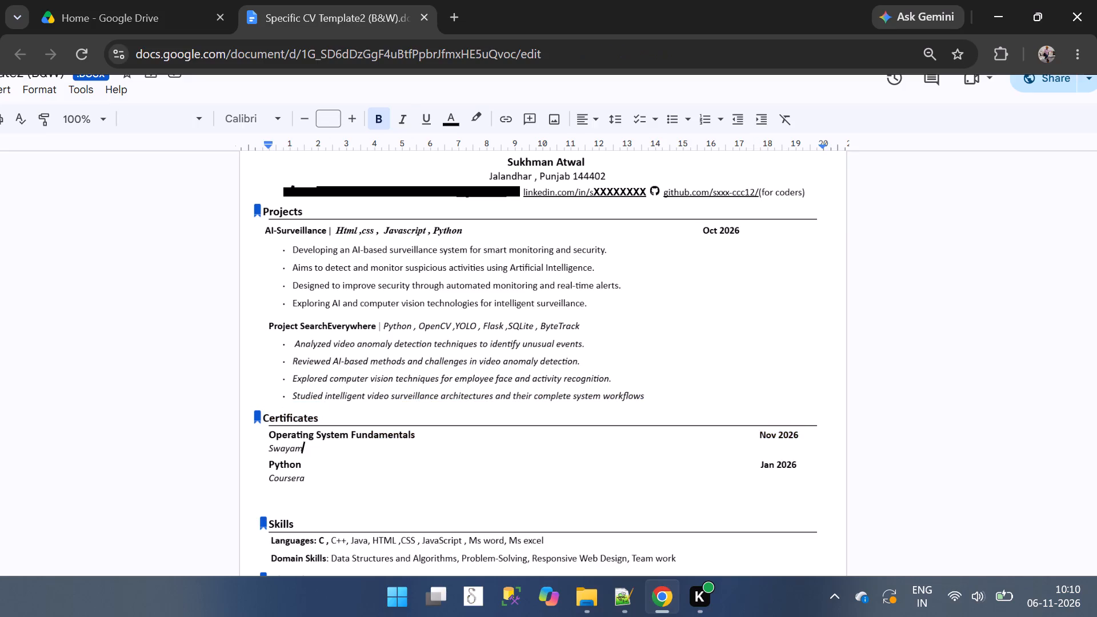
{"action": "left_click", "coordinate": [347, 471]}
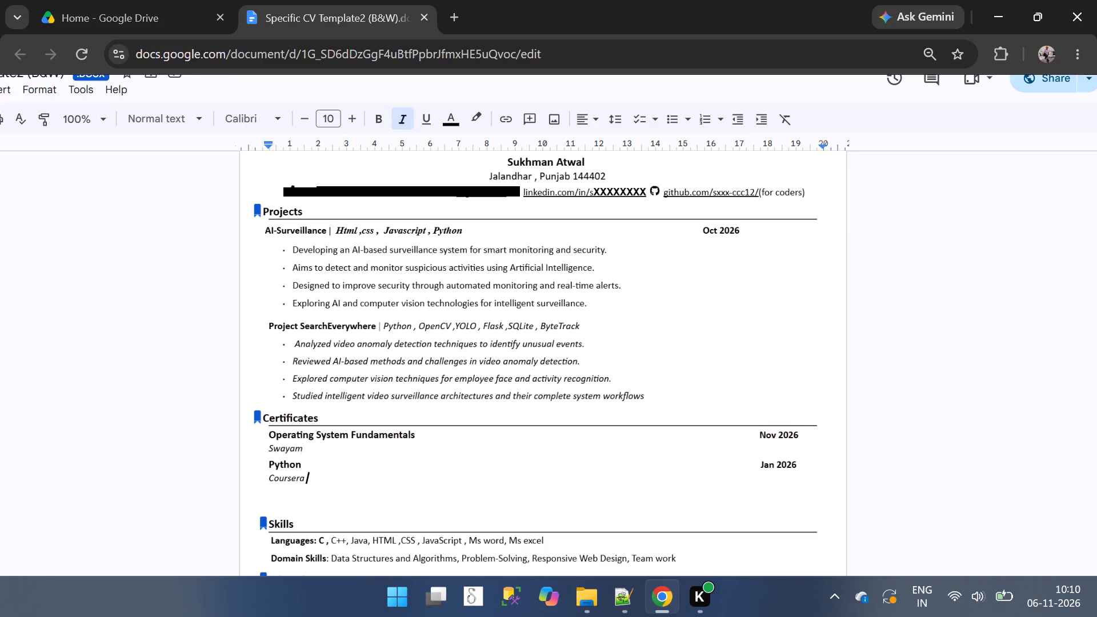
{"action": "key", "text": "Return"}
{"action": "key", "text": "Return"}
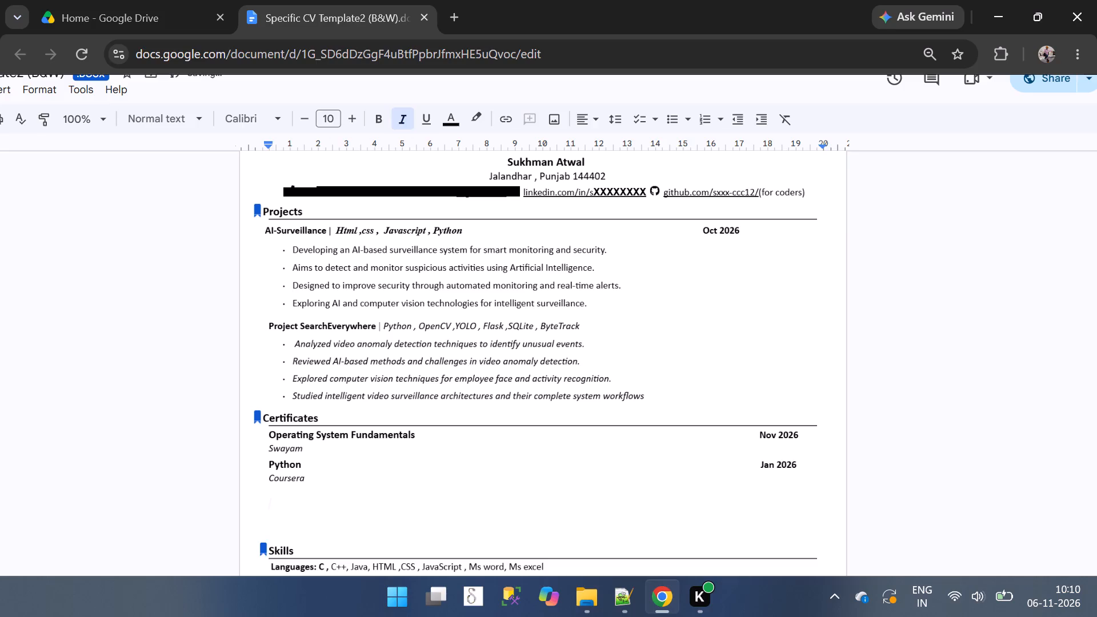
{"action": "key", "text": "ctrl+v"}
{"action": "scroll", "coordinate": [310, 520], "scroll_direction": "down", "scroll_amount": 1}
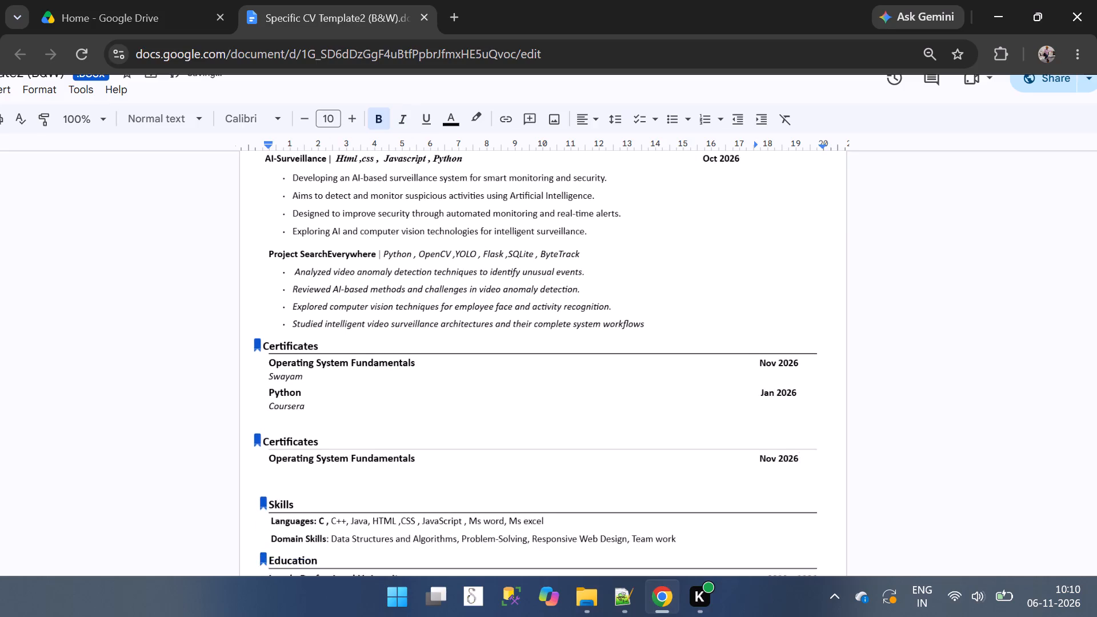
{"action": "scroll", "coordinate": [310, 520], "scroll_direction": "down", "scroll_amount": 1}
Remove the blank line above the pasted second Certificates heading.
{"action": "left_click", "coordinate": [251, 433]}
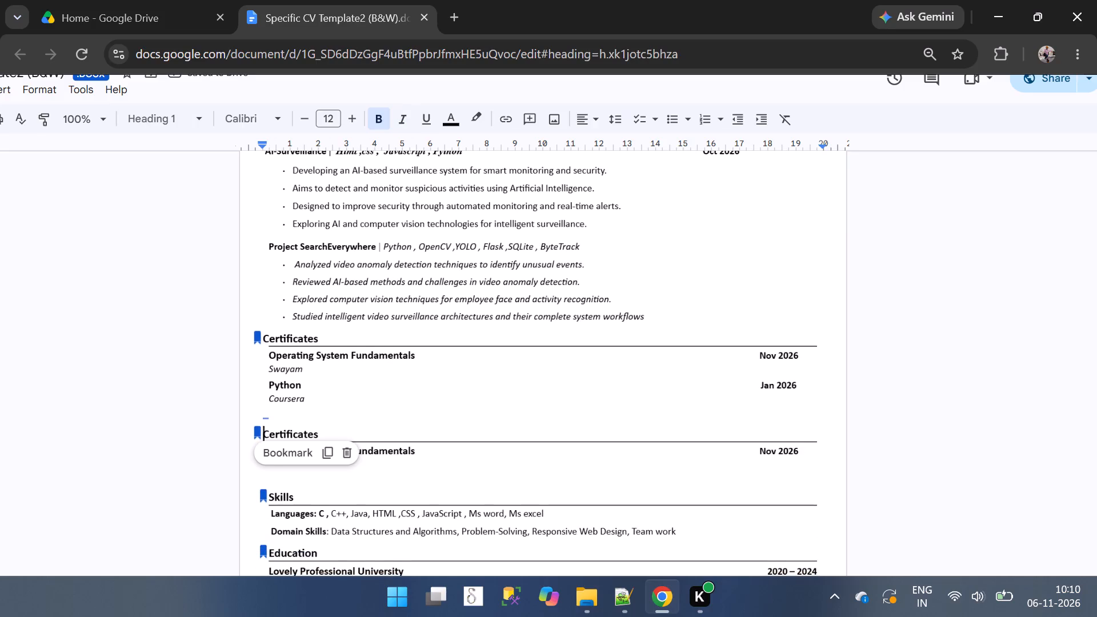
{"action": "key", "text": "BackSpace"}
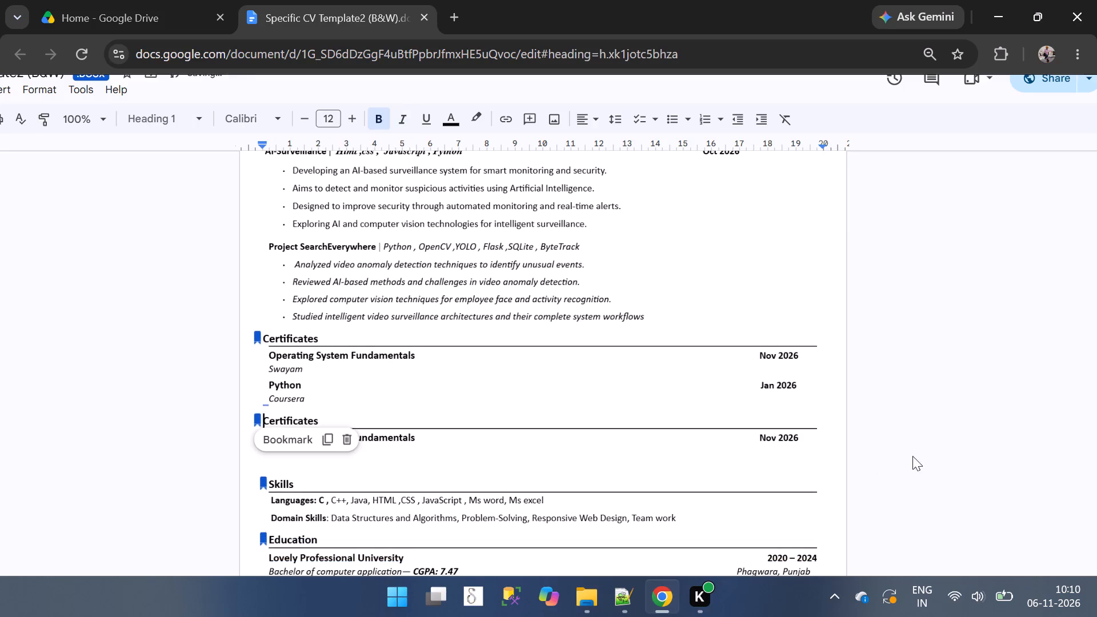
{"action": "left_click", "coordinate": [936, 448]}
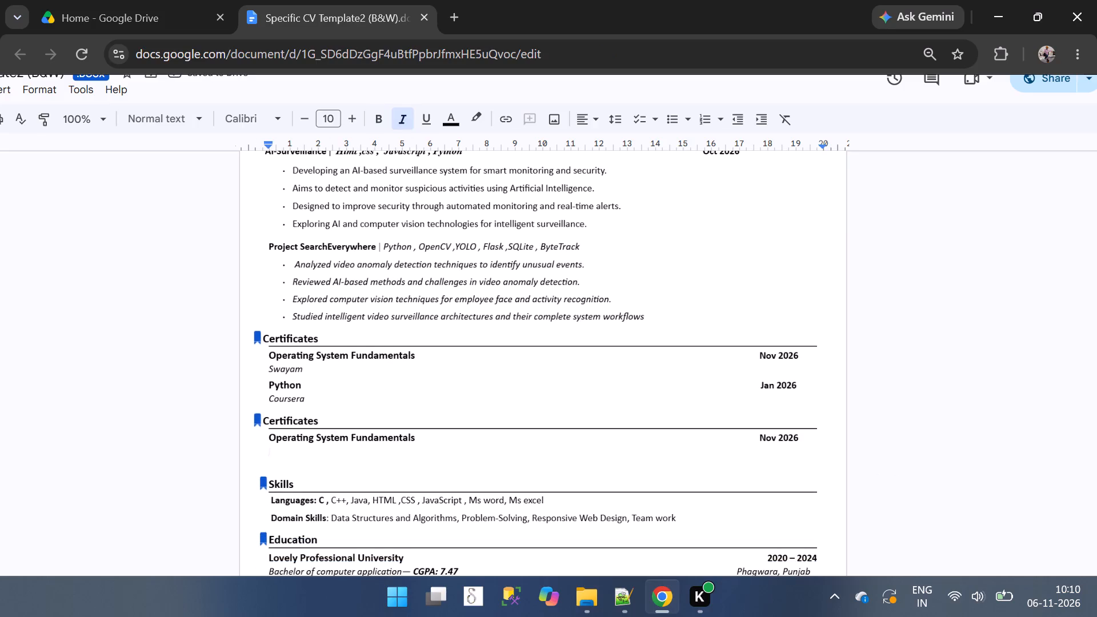
Replace the text of the pasted second Certificates heading with "Extracuricular".
{"action": "left_click", "coordinate": [359, 424]}
{"action": "key", "text": "BackSpace"}
{"action": "key", "text": "BackSpace"}
{"action": "key", "text": "BackSpace"}
{"action": "key", "text": "BackSpace"}
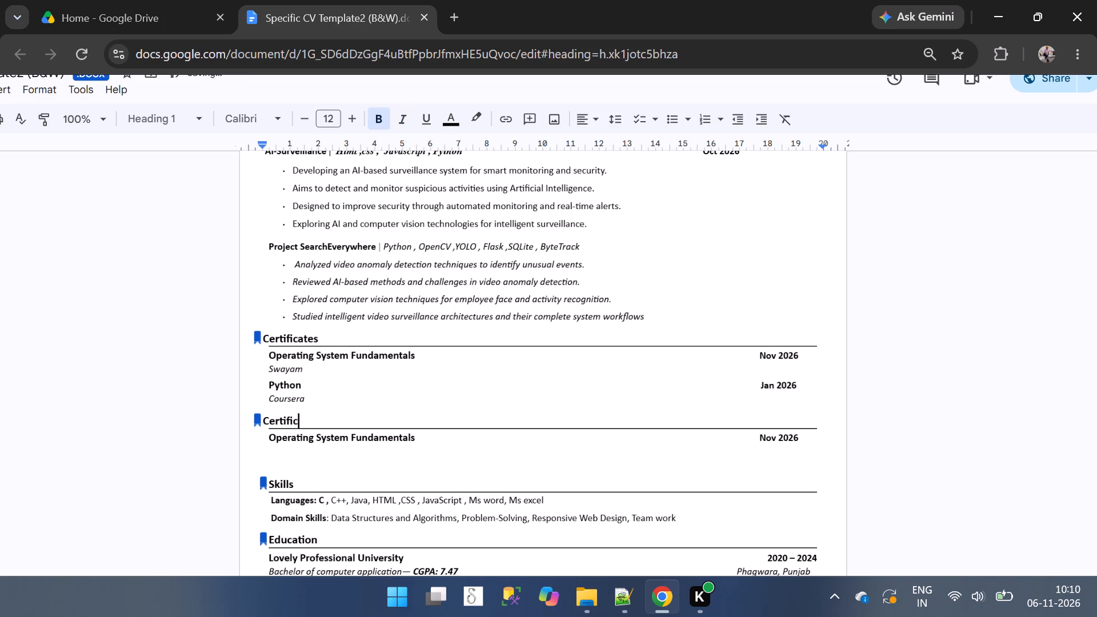
{"action": "key", "text": "BackSpace"}
{"action": "key", "text": "BackSpace"}
{"action": "key", "text": "BackSpace"}
{"action": "key", "text": "BackSpace"}
{"action": "key", "text": "BackSpace"}
{"action": "key", "text": "BackSpace"}
{"action": "key", "text": "BackSpace"}
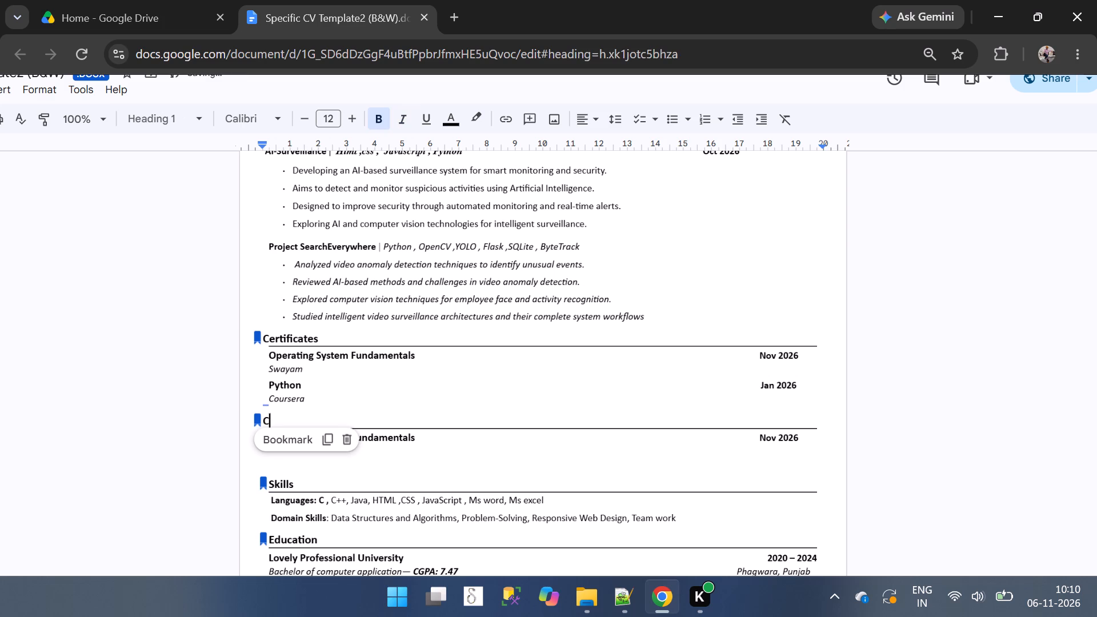
{"action": "key", "text": "BackSpace"}
{"action": "key", "text": "shift+w"}
{"action": "key", "text": "BackSpace"}
{"action": "key", "text": "shift+e"}
{"action": "type", "text": "xtracuricular"}
{"action": "key", "text": "space"}
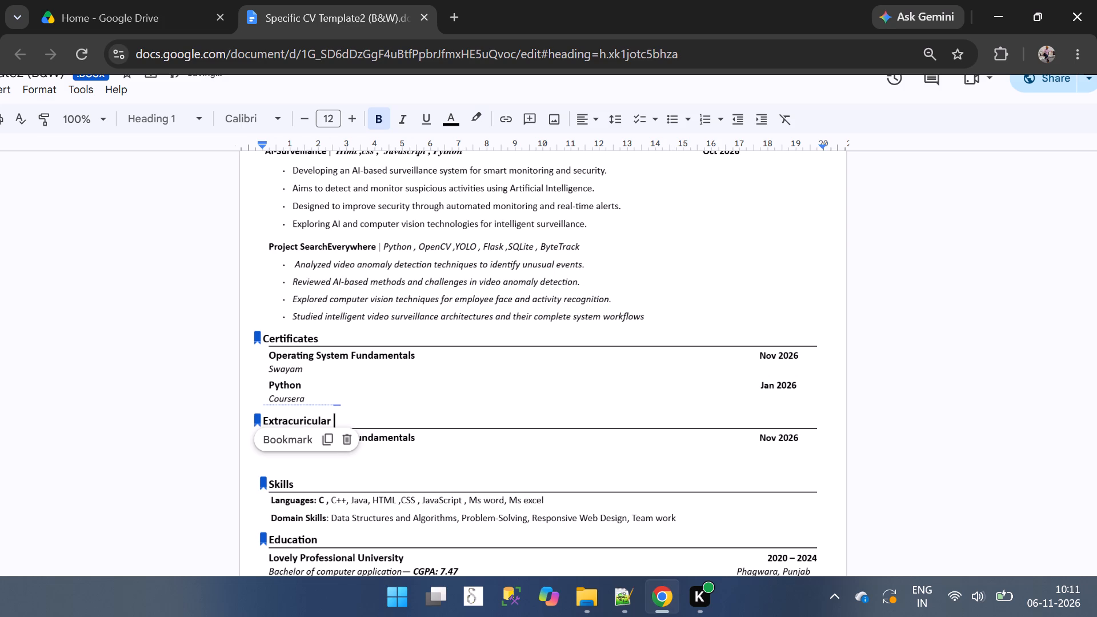
Cut the new section heading back to "Extra" and add a hyphen after it.
{"action": "key", "text": "BackSpace"}
{"action": "key", "text": "BackSpace"}
{"action": "key", "text": "BackSpace"}
{"action": "key", "text": "BackSpace"}
{"action": "key", "text": "BackSpace"}
{"action": "key", "text": "BackSpace"}
{"action": "key", "text": "BackSpace"}
{"action": "key", "text": "BackSpace"}
{"action": "key", "text": "BackSpace"}
{"action": "key", "text": "BackSpace"}
{"action": "key", "text": "minus"}
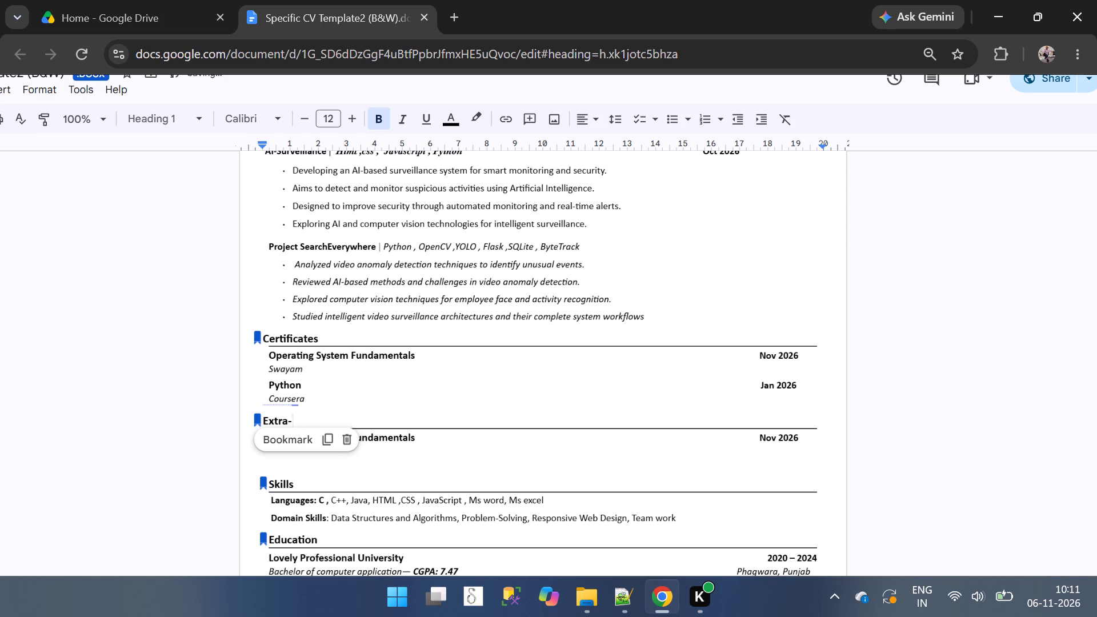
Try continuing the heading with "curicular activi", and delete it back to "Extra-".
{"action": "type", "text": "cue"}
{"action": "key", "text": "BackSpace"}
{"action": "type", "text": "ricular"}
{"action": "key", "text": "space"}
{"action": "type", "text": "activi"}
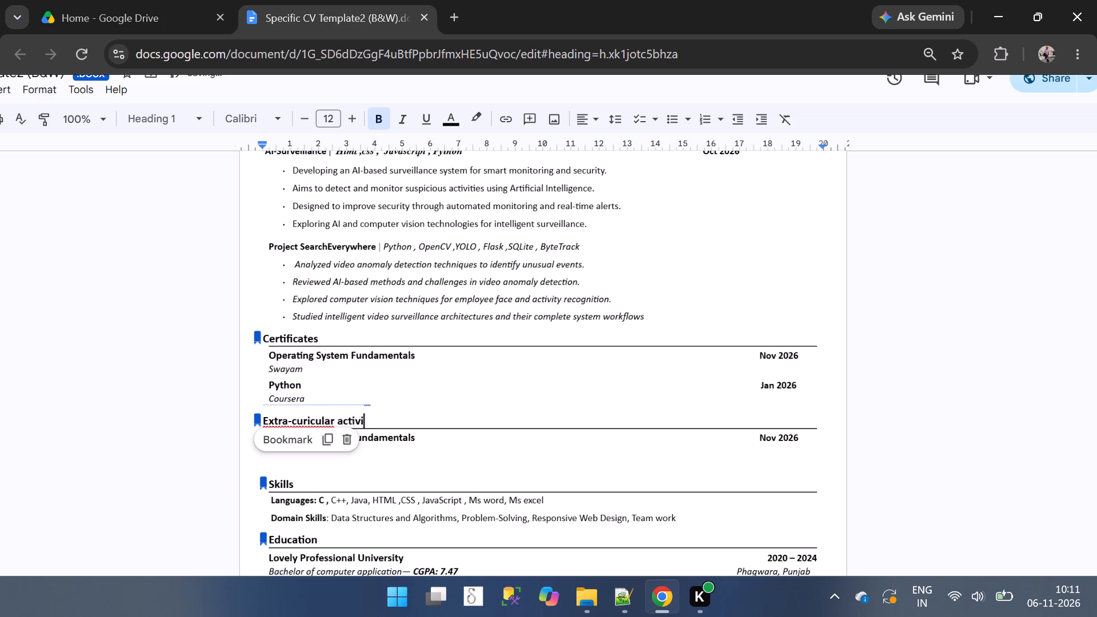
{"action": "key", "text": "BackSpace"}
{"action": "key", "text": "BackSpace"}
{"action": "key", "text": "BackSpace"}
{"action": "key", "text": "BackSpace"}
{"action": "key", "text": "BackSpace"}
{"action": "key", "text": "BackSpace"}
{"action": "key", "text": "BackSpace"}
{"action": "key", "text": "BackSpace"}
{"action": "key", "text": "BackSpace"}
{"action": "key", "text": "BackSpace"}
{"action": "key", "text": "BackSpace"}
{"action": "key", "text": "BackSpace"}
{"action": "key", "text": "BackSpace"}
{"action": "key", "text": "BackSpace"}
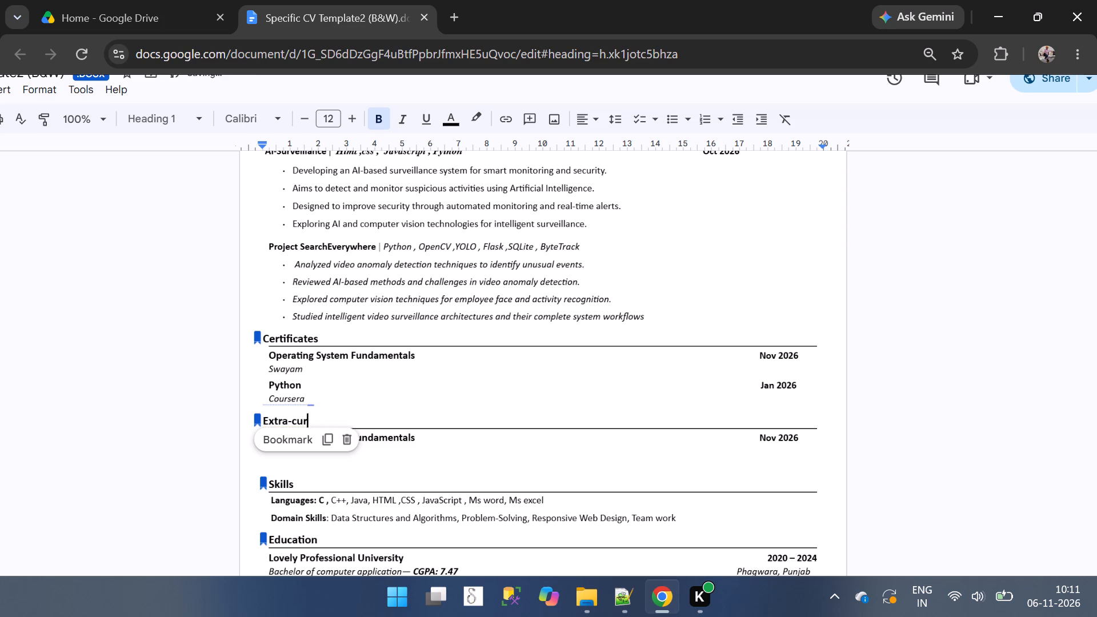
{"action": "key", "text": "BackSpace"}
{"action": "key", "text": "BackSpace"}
Look up "Extra-curicular" in the Google search suggestions of a new browser tab to check its spelling.
{"action": "left_click", "coordinate": [451, 9]}
{"action": "left_click", "coordinate": [399, 326]}
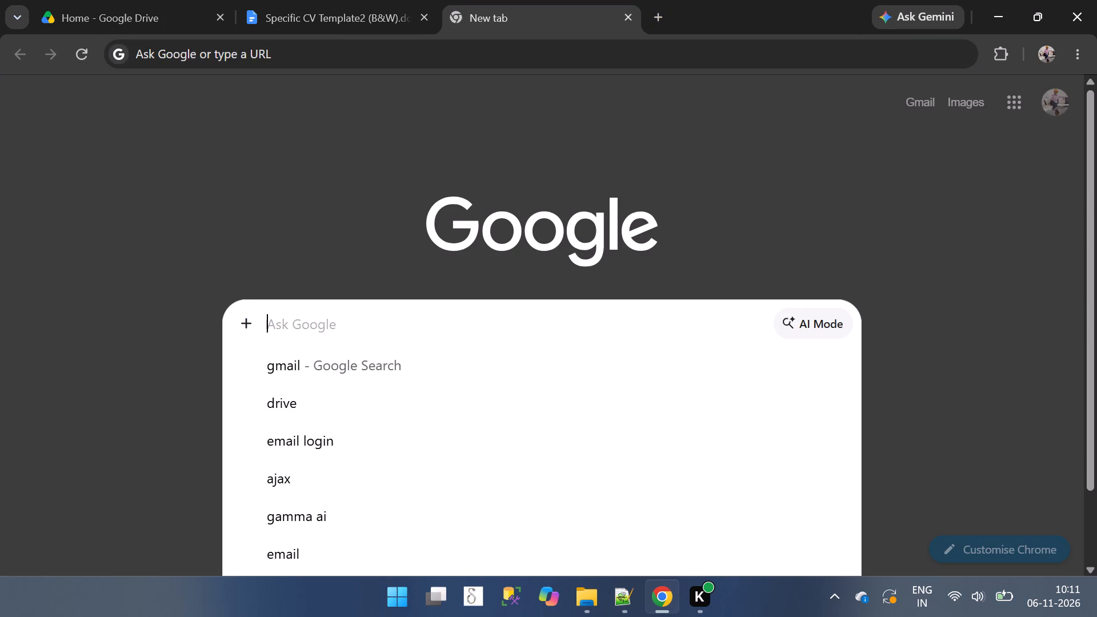
{"action": "key", "text": "shift+e"}
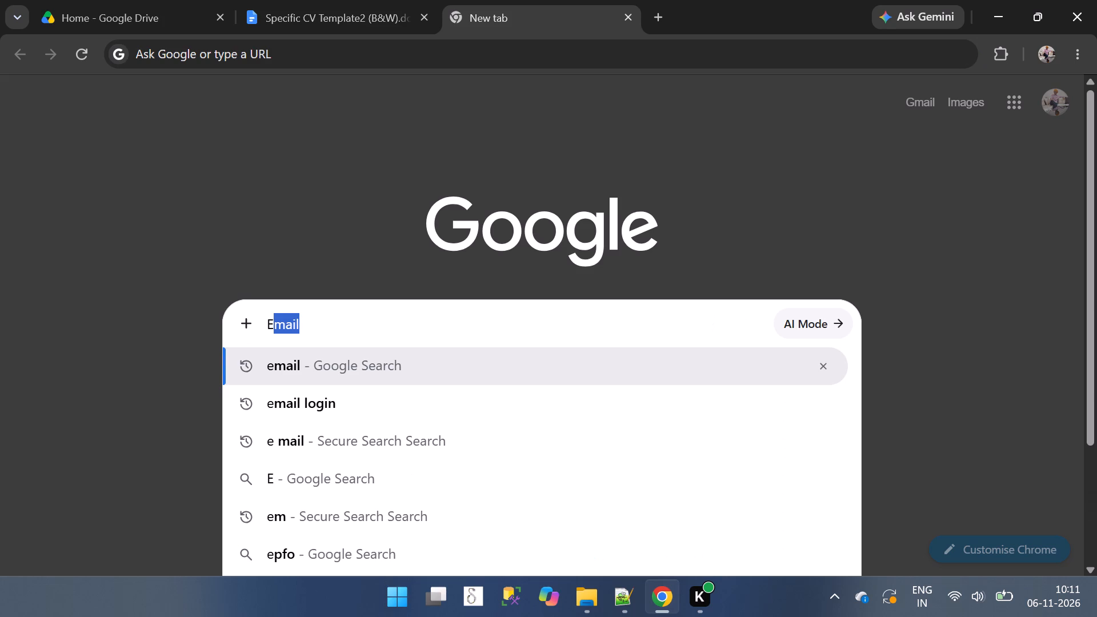
{"action": "type", "text": "xtra"}
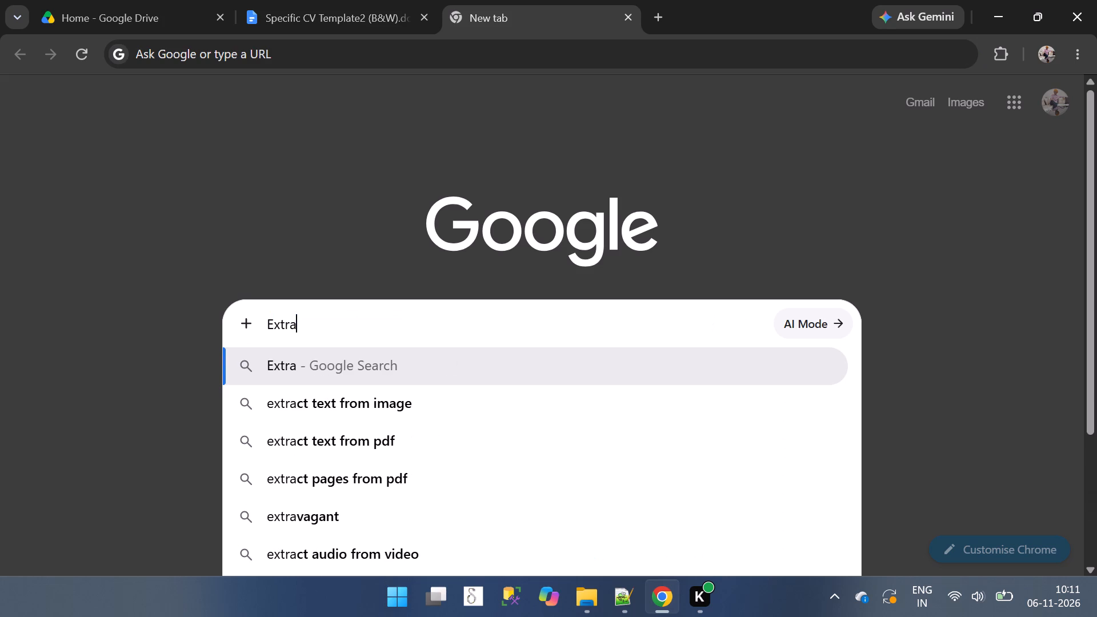
{"action": "key", "text": "shift+plus"}
{"action": "key", "text": "BackSpace"}
{"action": "type", "text": "-curici"}
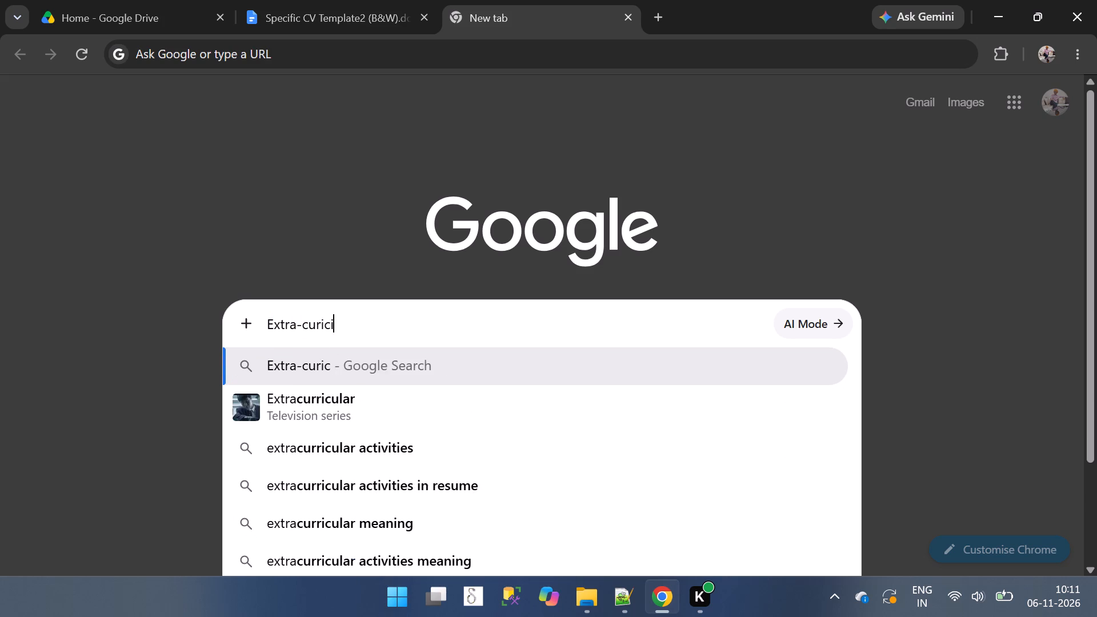
{"action": "key", "text": "BackSpace"}
{"action": "type", "text": "ular"}
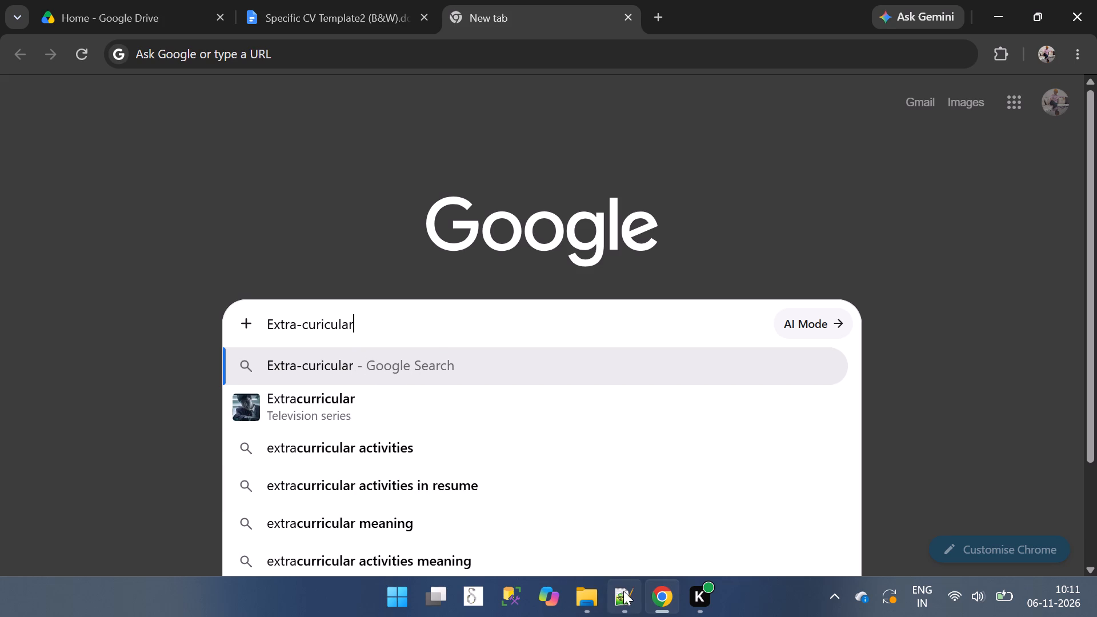
Return to the CV document and complete the new section heading as "Extra-curicular activities".
{"action": "left_click", "coordinate": [331, 0]}
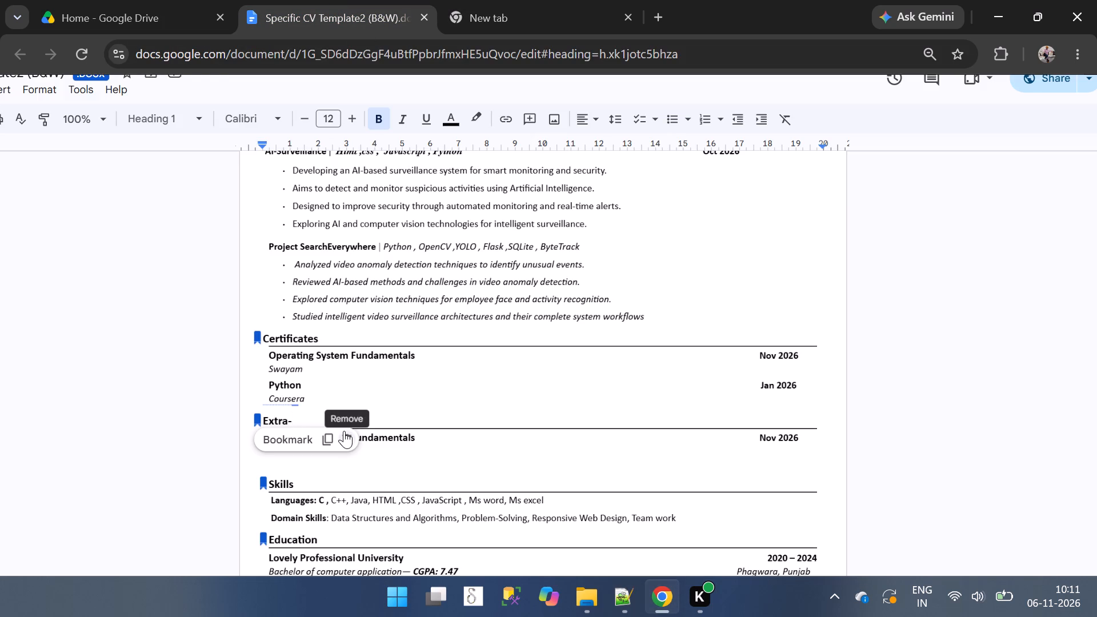
{"action": "type", "text": "curicular"}
{"action": "key", "text": "space"}
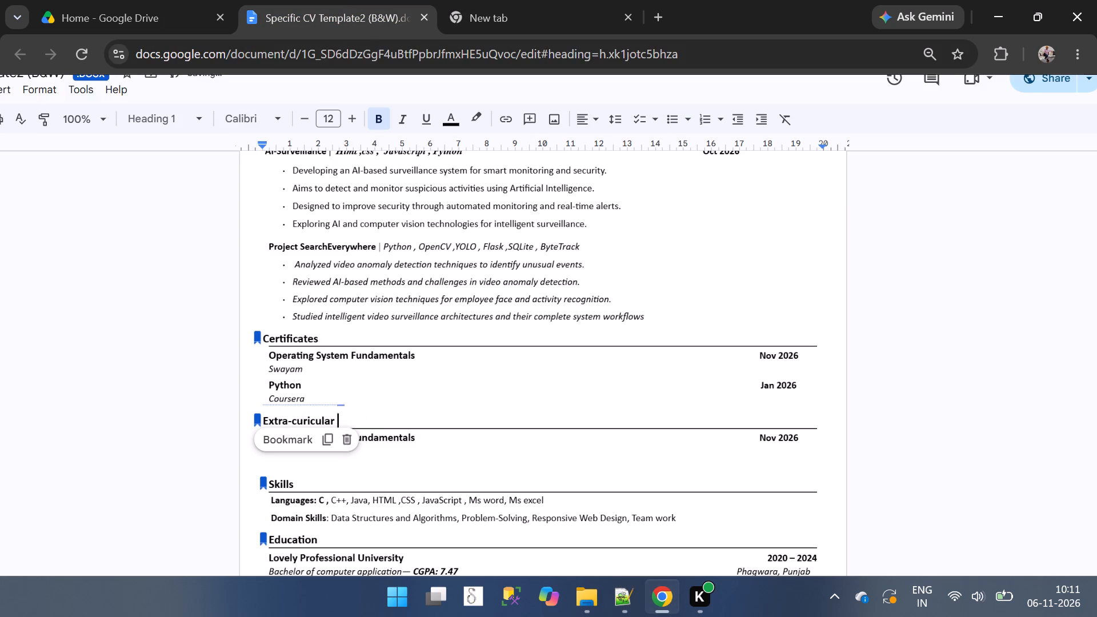
{"action": "type", "text": "activities"}
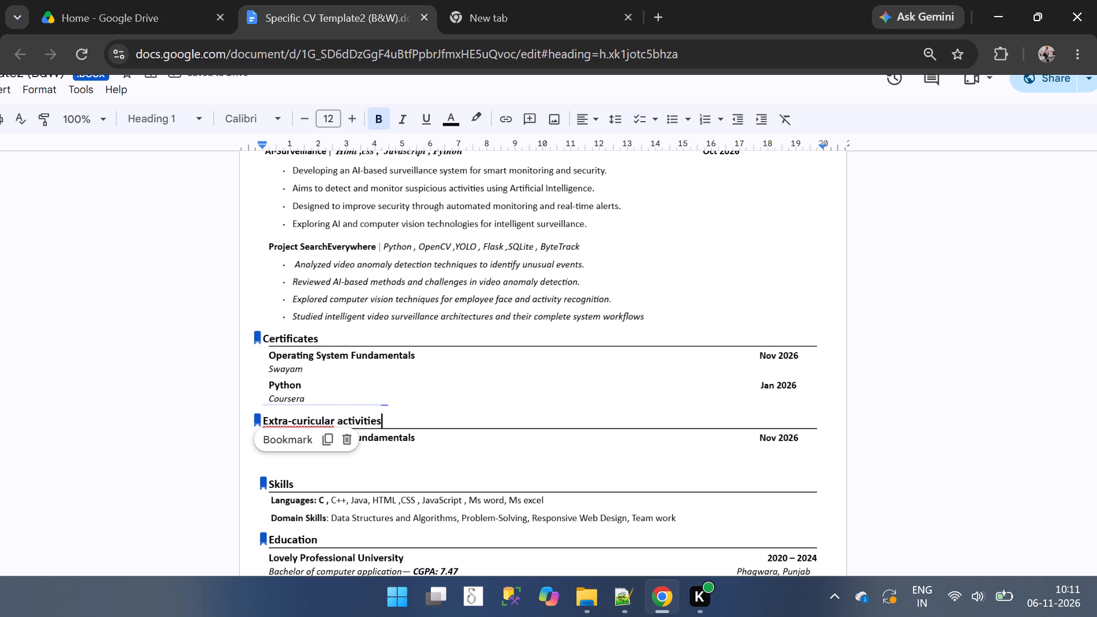
Capitalise the second and third words of the heading so it reads "Extra-Curicular Activities".
{"action": "left_click", "coordinate": [338, 422]}
{"action": "key", "text": "Right"}
{"action": "key", "text": "BackSpace"}
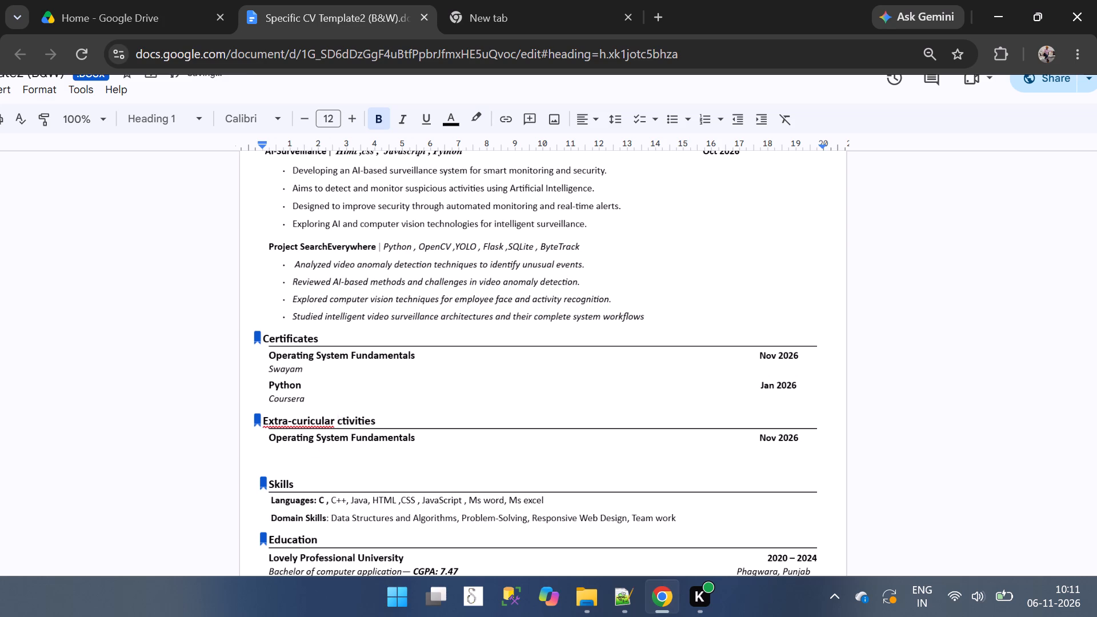
{"action": "key", "text": "shift+a"}
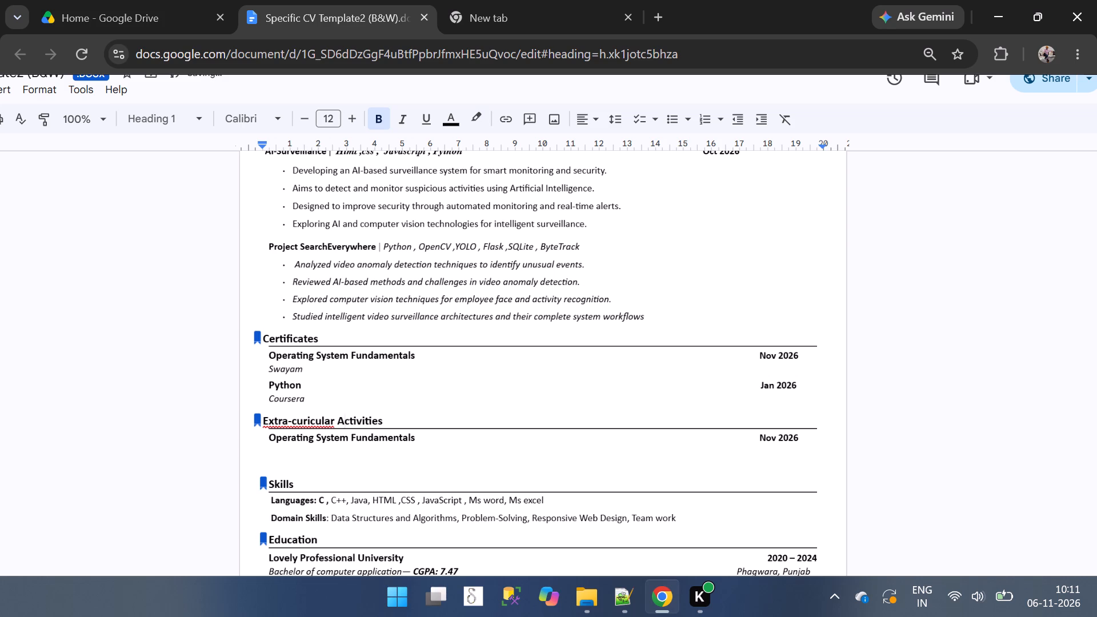
{"action": "left_click", "coordinate": [298, 422]}
{"action": "key", "text": "BackSpace"}
{"action": "key", "text": "shift+c"}
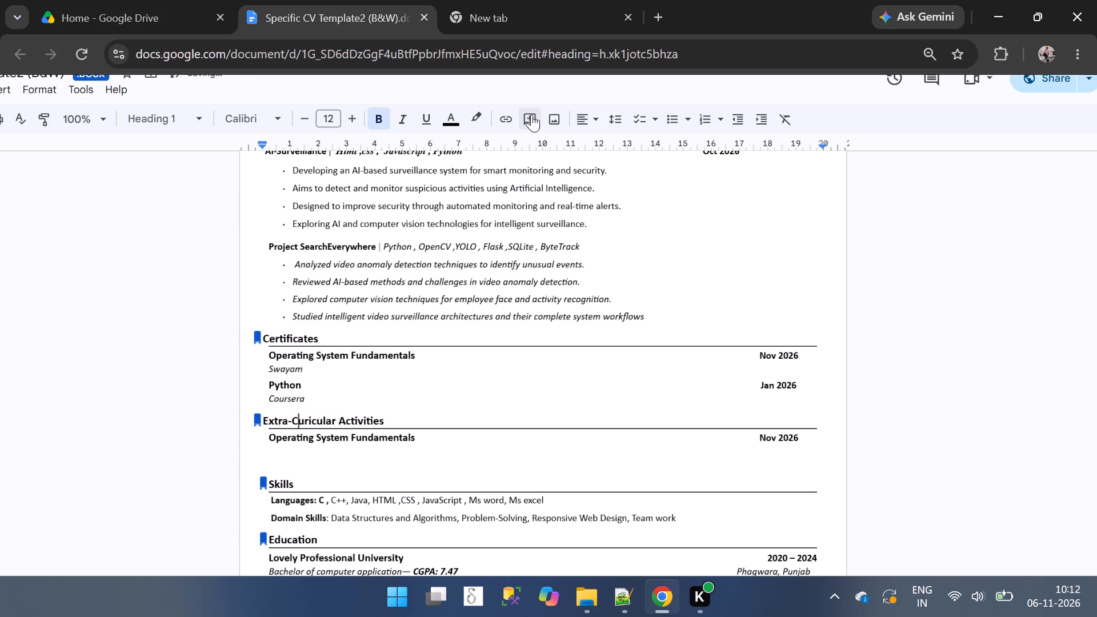
Recheck the search suggestions for "Extra-curicular" in the other tab, and close that tab.
{"action": "left_click", "coordinate": [524, 25]}
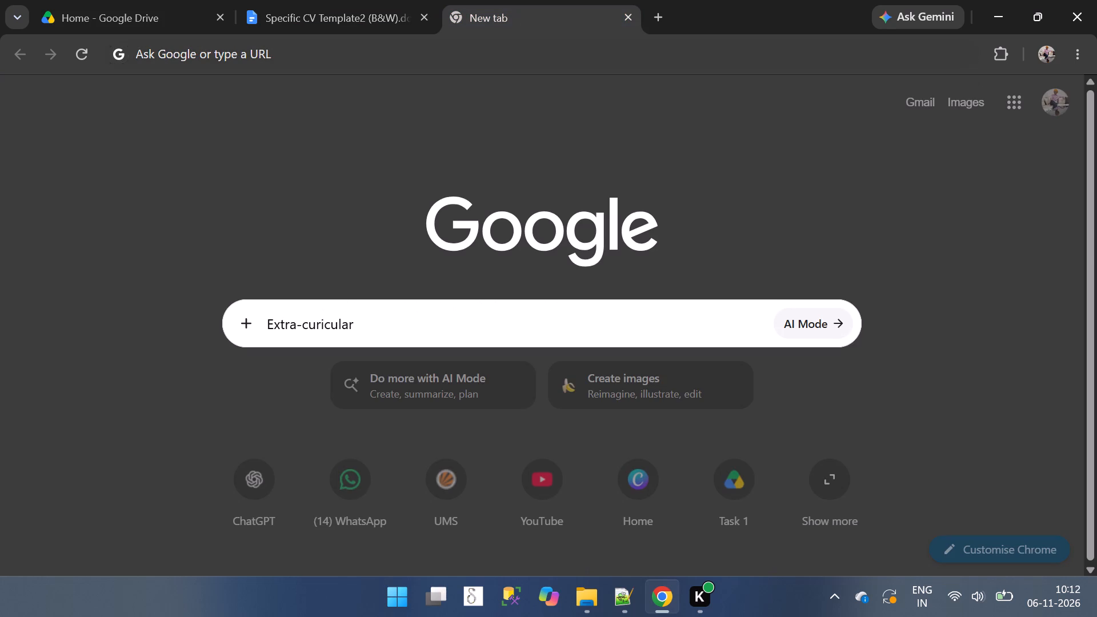
{"action": "left_click", "coordinate": [411, 314]}
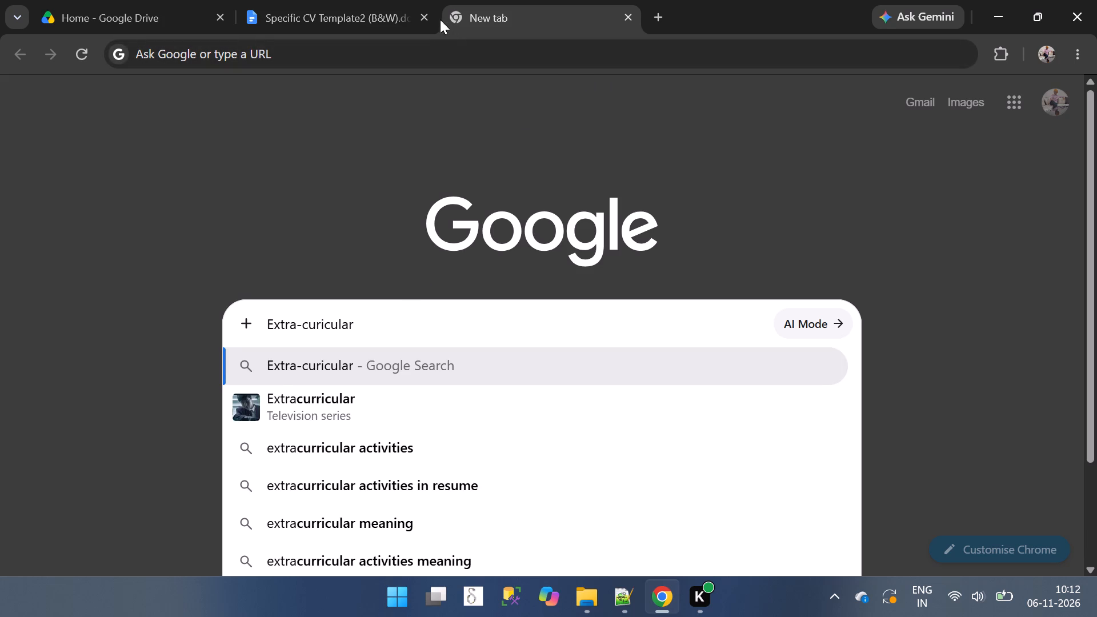
{"action": "left_click", "coordinate": [632, 19]}
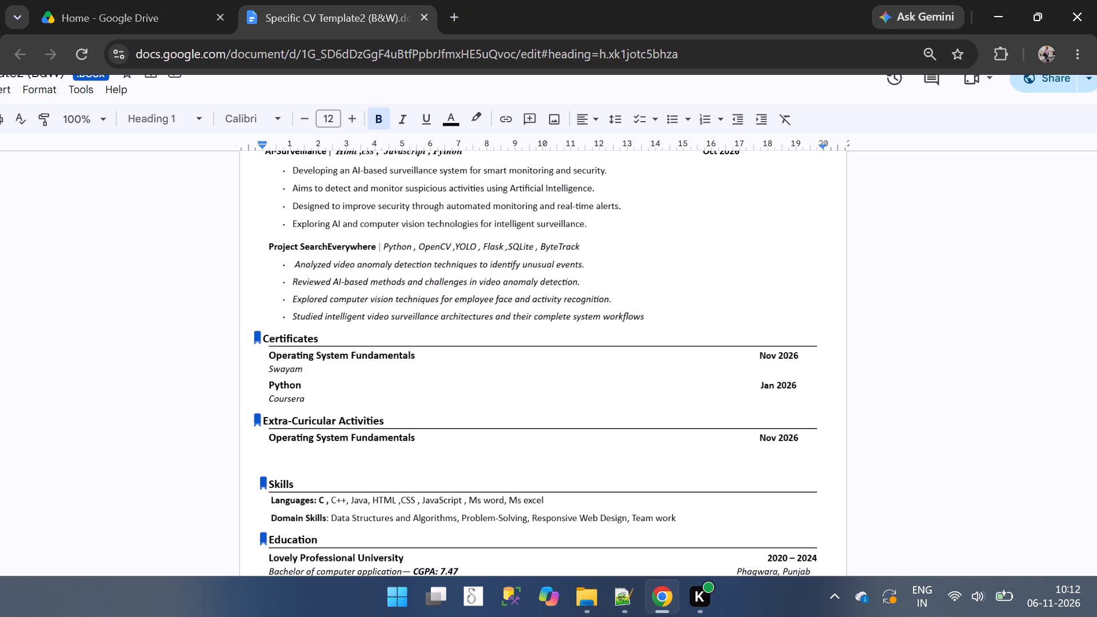
Delete the copied "Operating System Fundamentals" title from the entry under the Extra-Curicular Activities heading, keeping its date.
{"action": "left_click", "coordinate": [425, 438]}
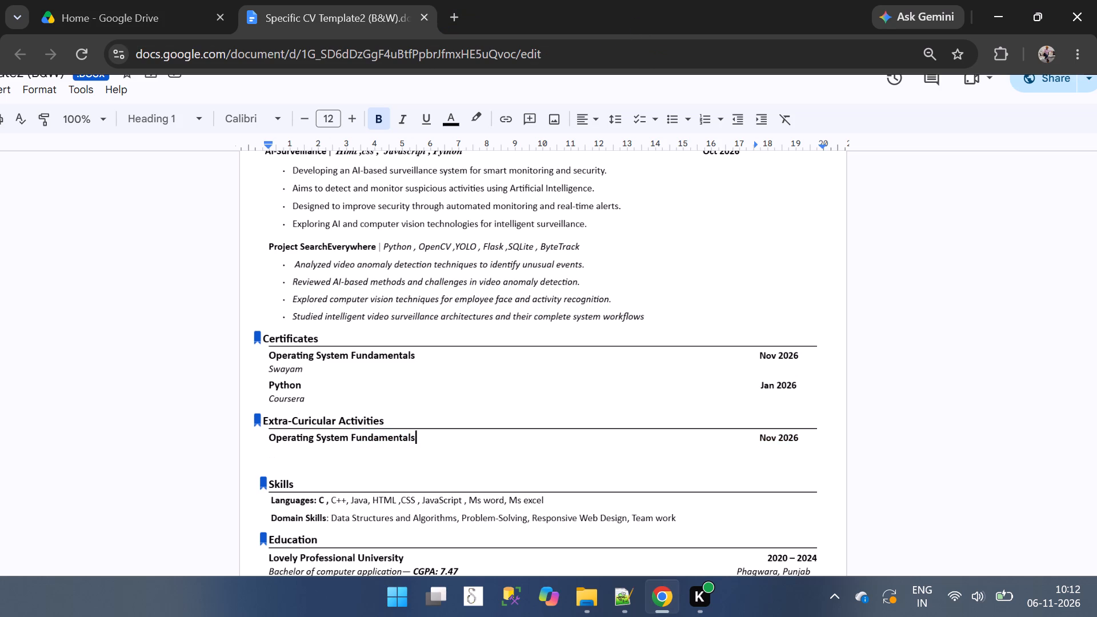
{"action": "left_click", "coordinate": [424, 440]}
{"action": "scroll", "coordinate": [424, 440], "scroll_direction": "down", "scroll_amount": 2}
{"action": "scroll", "coordinate": [424, 440], "scroll_direction": "up", "scroll_amount": 1}
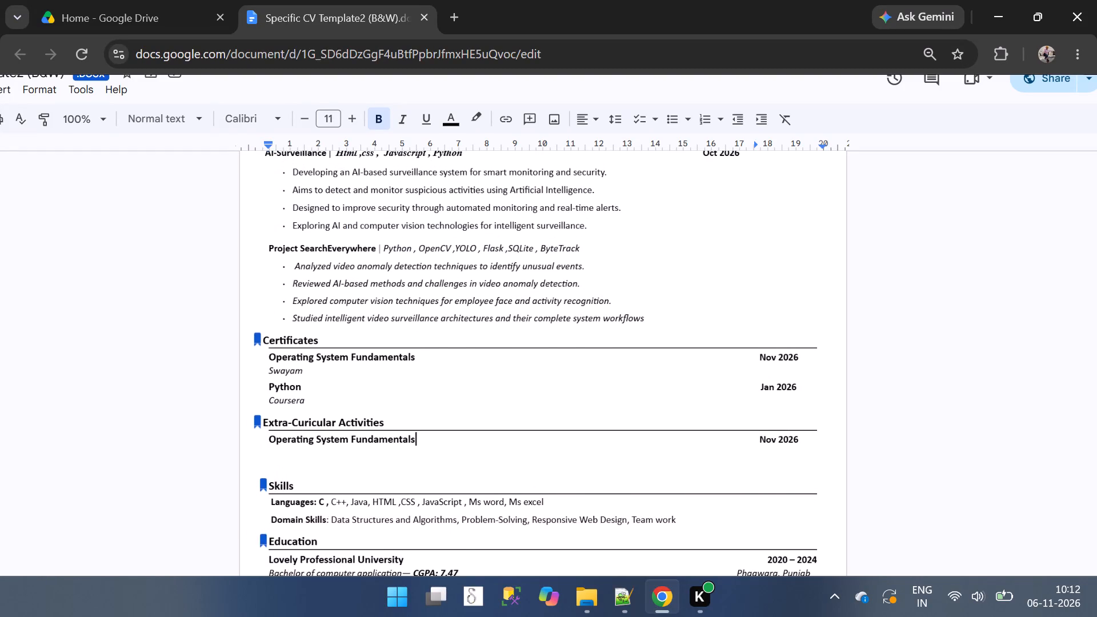
{"action": "scroll", "coordinate": [424, 440], "scroll_direction": "up", "scroll_amount": 2}
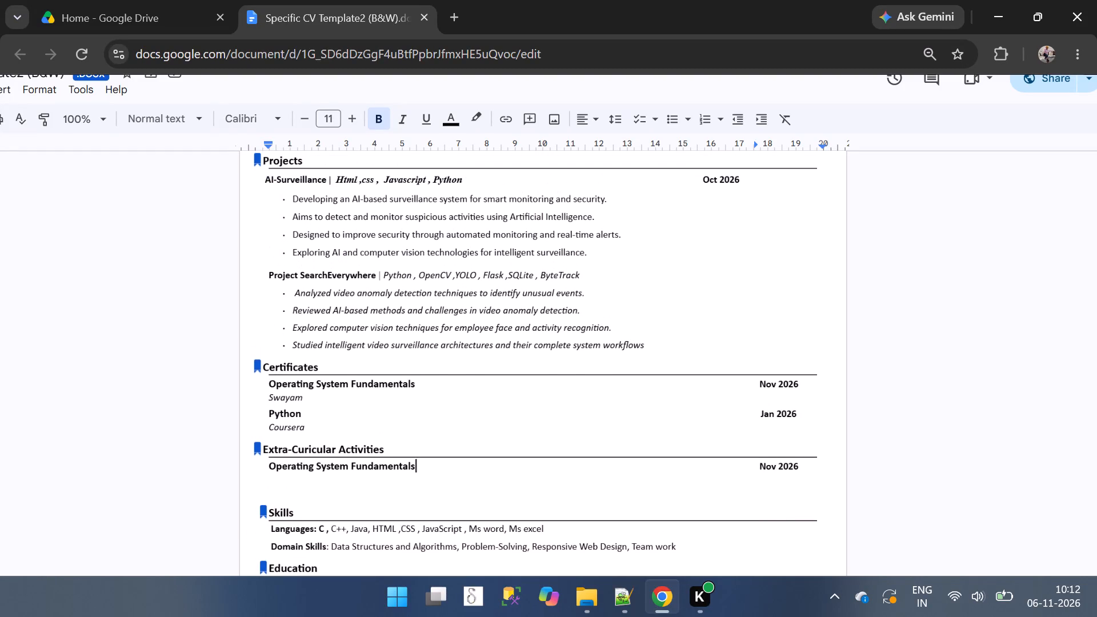
{"action": "scroll", "coordinate": [424, 440], "scroll_direction": "up", "scroll_amount": 1}
{"action": "left_click", "coordinate": [423, 465]}
{"action": "key", "text": "BackSpace"}
{"action": "key", "text": "BackSpace"}
{"action": "key", "text": "BackSpace"}
{"action": "key", "text": "BackSpace"}
{"action": "key", "text": "BackSpace"}
{"action": "key", "text": "BackSpace"}
{"action": "key", "text": "BackSpace"}
{"action": "key", "text": "BackSpace"}
{"action": "key", "text": "BackSpace"}
{"action": "key", "text": "BackSpace"}
{"action": "key", "text": "BackSpace"}
{"action": "key", "text": "BackSpace"}
{"action": "key", "text": "BackSpace"}
{"action": "key", "text": "BackSpace"}
{"action": "key", "text": "BackSpace"}
{"action": "key", "text": "BackSpace"}
{"action": "key", "text": "BackSpace"}
{"action": "key", "text": "BackSpace"}
{"action": "key", "text": "BackSpace"}
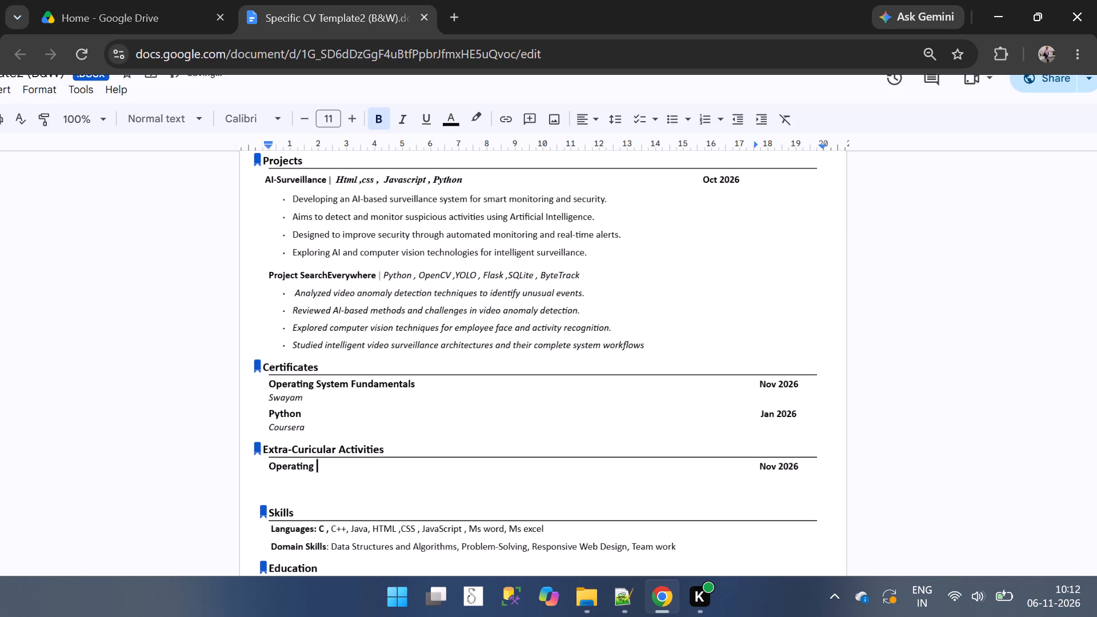
{"action": "key", "text": "BackSpace"}
{"action": "key", "text": "BackSpace"}
{"action": "key", "text": "BackSpace"}
{"action": "key", "text": "BackSpace"}
{"action": "key", "text": "BackSpace"}
{"action": "key", "text": "BackSpace"}
{"action": "key", "text": "BackSpace"}
{"action": "key", "text": "BackSpace"}
{"action": "key", "text": "BackSpace"}
{"action": "key", "text": "BackSpace"}
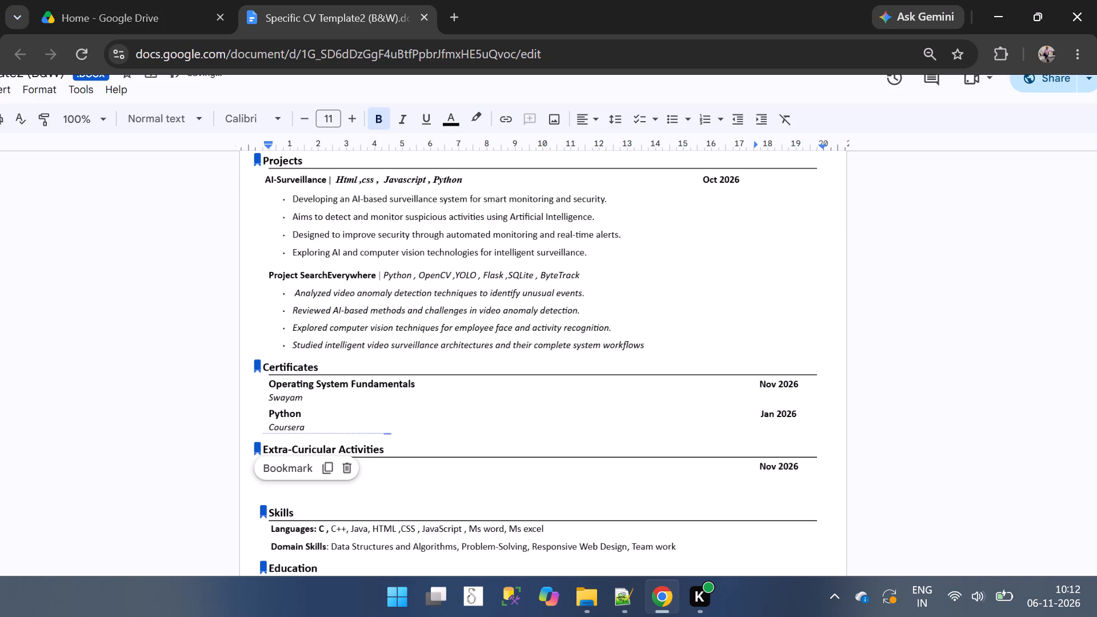
Enter "Hackathon" as the title of the entry under Extra-Curicular Activities, on the same line as its date.
{"action": "type", "text": "hack"}
{"action": "key", "text": "BackSpace"}
{"action": "key", "text": "BackSpace"}
{"action": "key", "text": "BackSpace"}
{"action": "key", "text": "BackSpace"}
{"action": "type", "text": "Hac"}
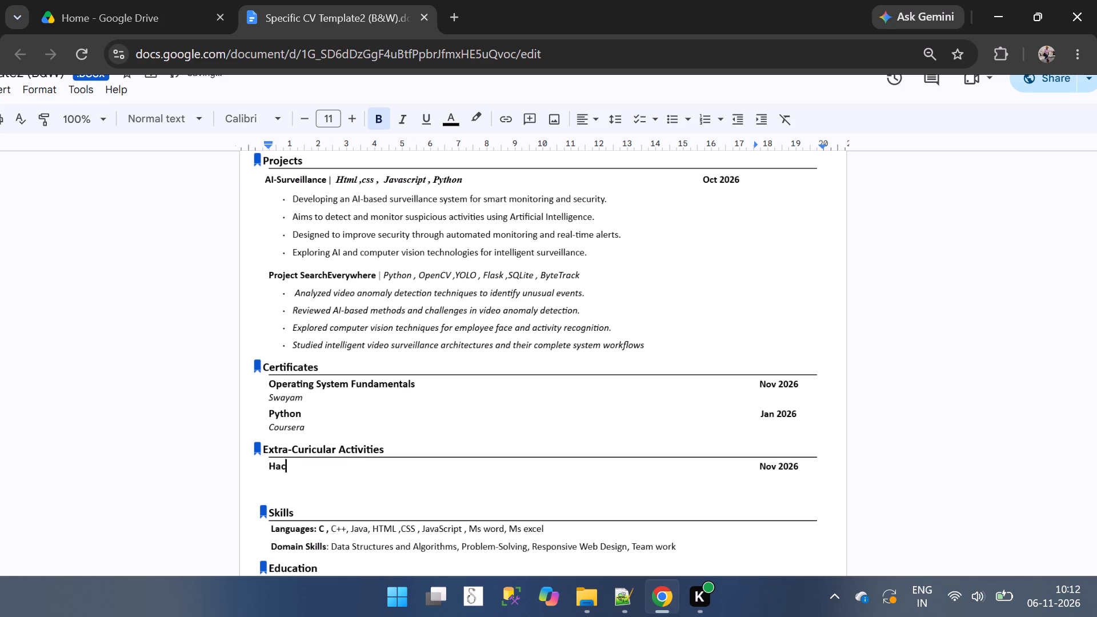
{"action": "key", "text": "k"}
{"action": "key", "text": "a"}
{"action": "type", "text": "thon"}
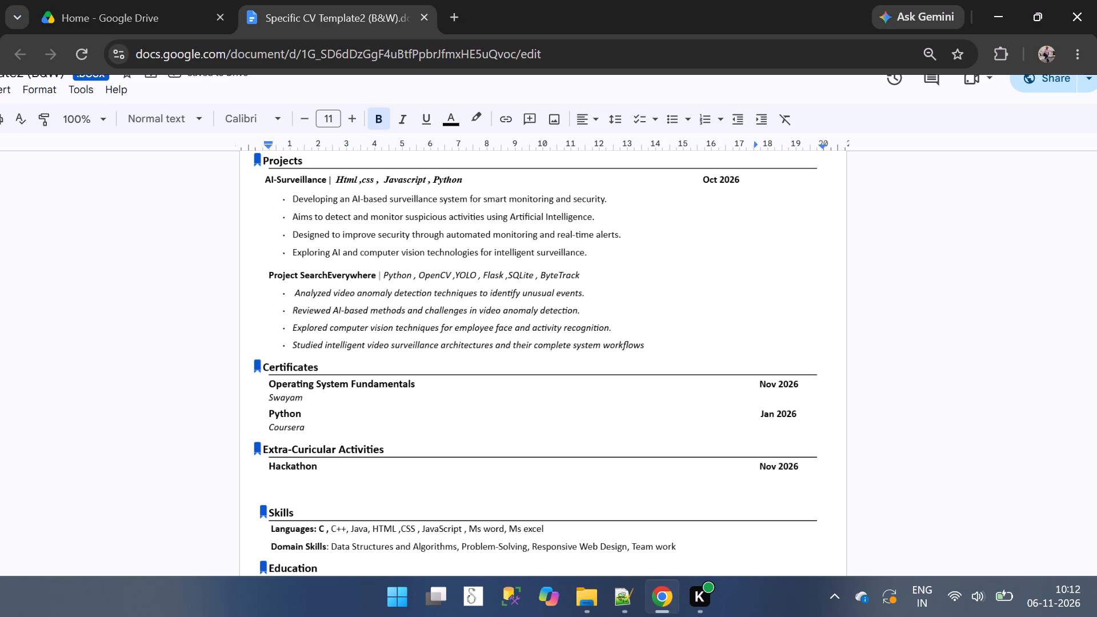
{"action": "type", "text": "s"}
{"action": "key", "text": "space"}
{"action": "key", "text": "BackSpace"}
{"action": "key", "text": "BackSpace"}
{"action": "key", "text": "space"}
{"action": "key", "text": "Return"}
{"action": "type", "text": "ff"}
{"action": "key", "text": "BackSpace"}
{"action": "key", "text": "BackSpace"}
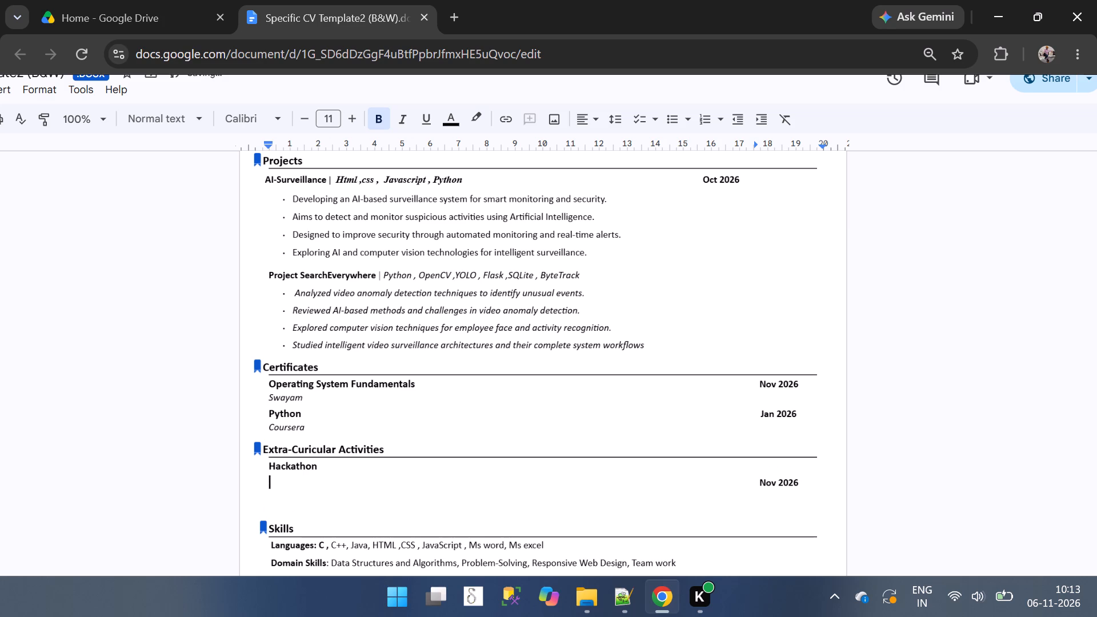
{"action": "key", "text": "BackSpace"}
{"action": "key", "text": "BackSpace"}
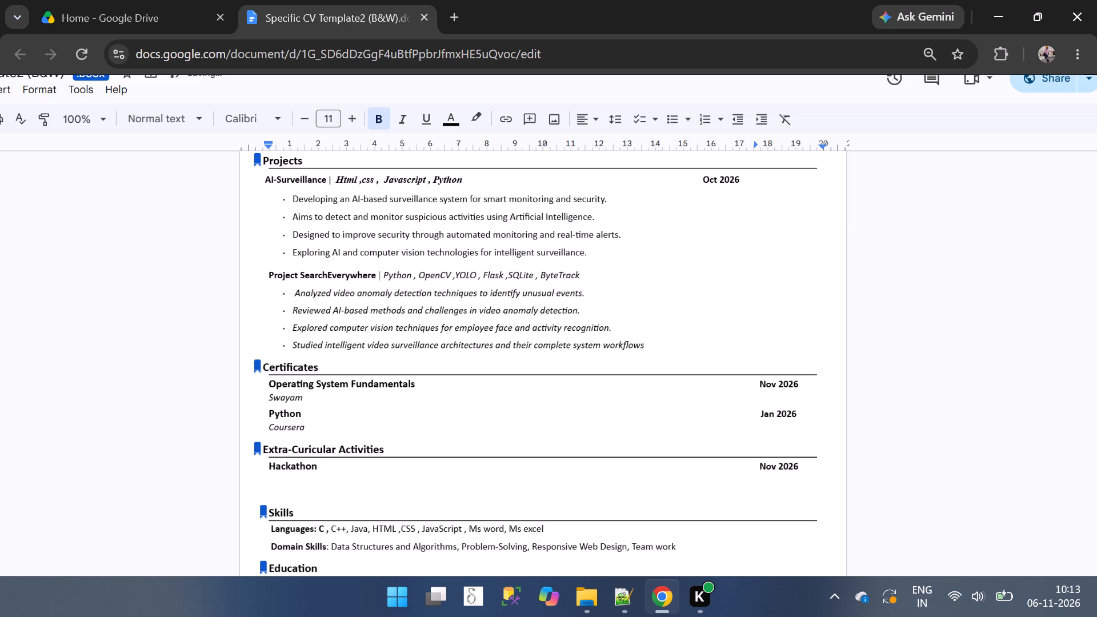
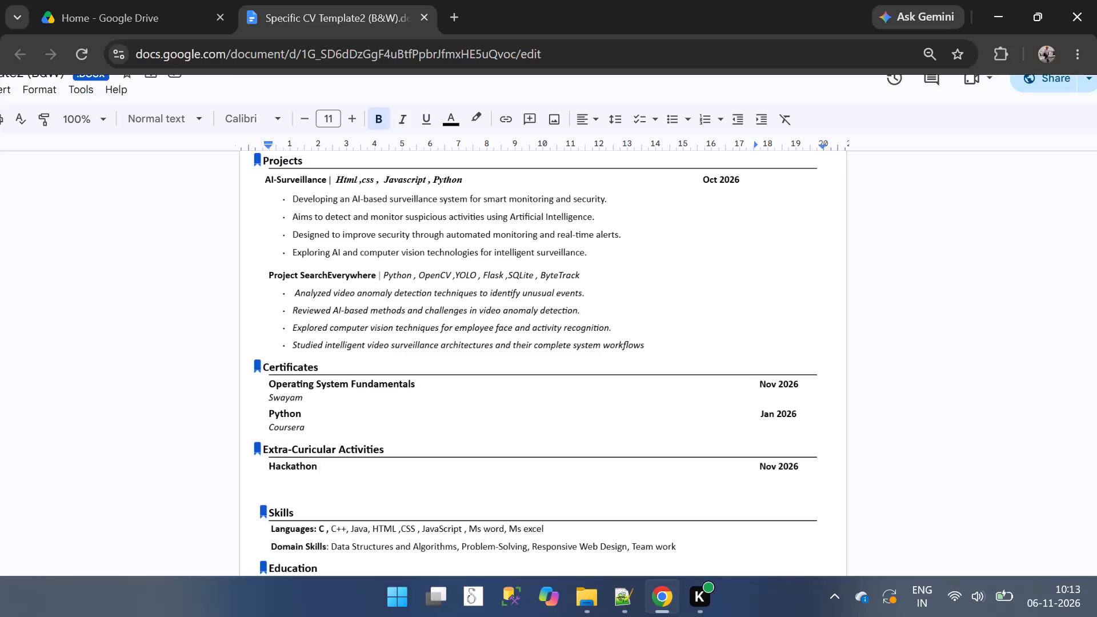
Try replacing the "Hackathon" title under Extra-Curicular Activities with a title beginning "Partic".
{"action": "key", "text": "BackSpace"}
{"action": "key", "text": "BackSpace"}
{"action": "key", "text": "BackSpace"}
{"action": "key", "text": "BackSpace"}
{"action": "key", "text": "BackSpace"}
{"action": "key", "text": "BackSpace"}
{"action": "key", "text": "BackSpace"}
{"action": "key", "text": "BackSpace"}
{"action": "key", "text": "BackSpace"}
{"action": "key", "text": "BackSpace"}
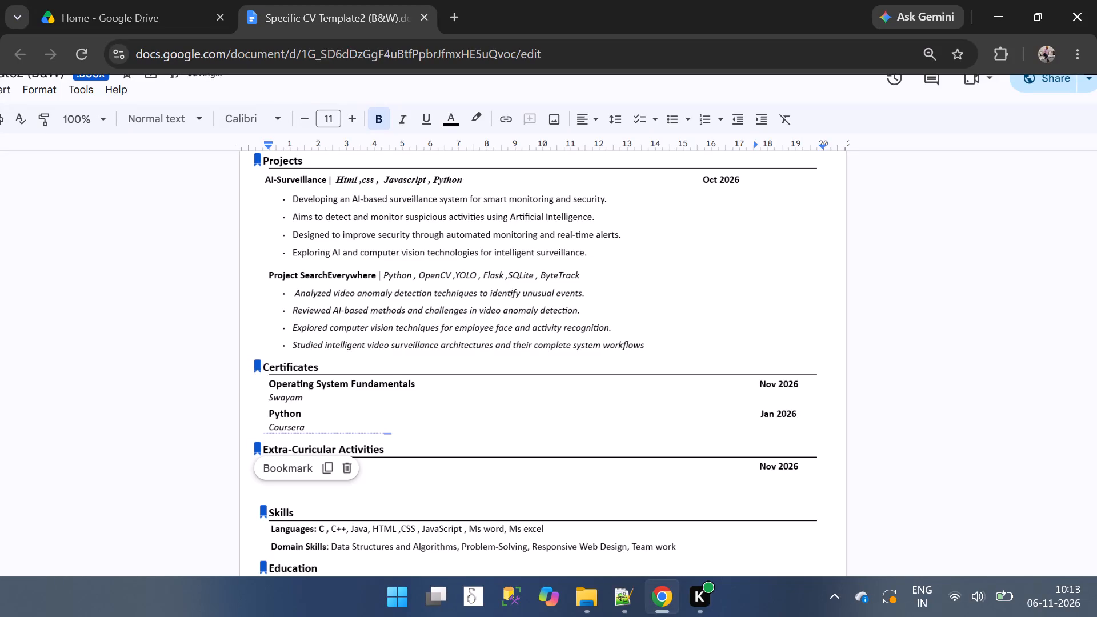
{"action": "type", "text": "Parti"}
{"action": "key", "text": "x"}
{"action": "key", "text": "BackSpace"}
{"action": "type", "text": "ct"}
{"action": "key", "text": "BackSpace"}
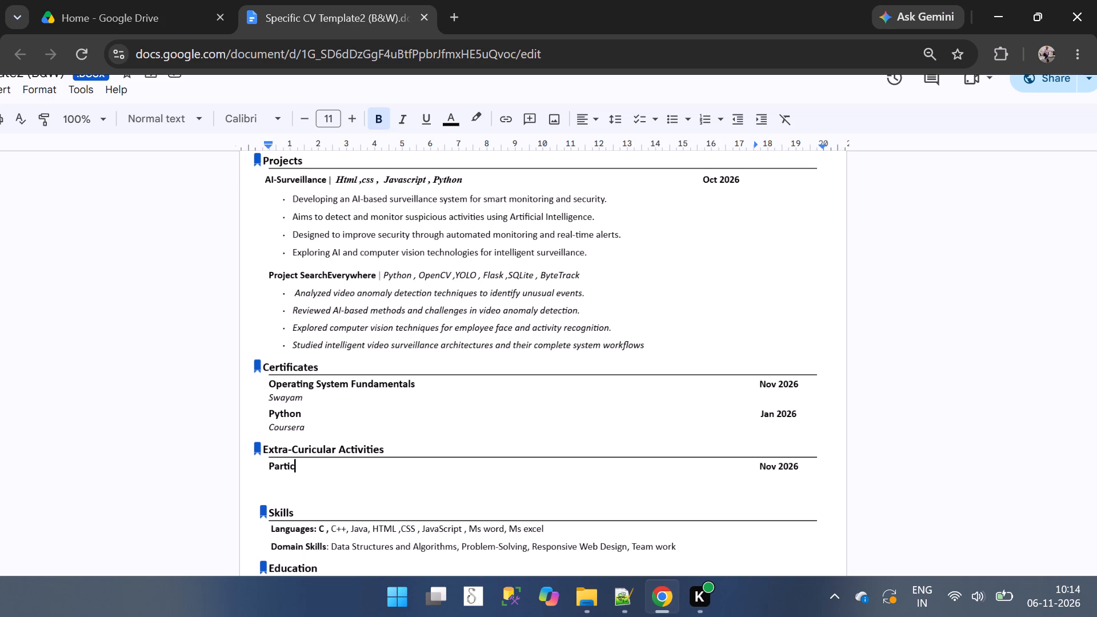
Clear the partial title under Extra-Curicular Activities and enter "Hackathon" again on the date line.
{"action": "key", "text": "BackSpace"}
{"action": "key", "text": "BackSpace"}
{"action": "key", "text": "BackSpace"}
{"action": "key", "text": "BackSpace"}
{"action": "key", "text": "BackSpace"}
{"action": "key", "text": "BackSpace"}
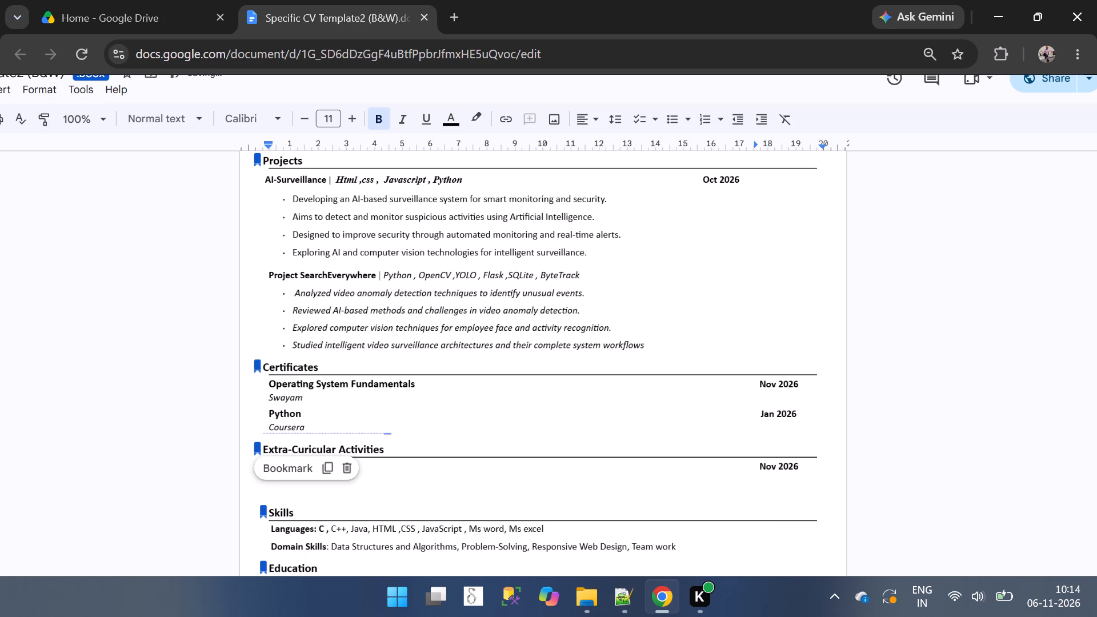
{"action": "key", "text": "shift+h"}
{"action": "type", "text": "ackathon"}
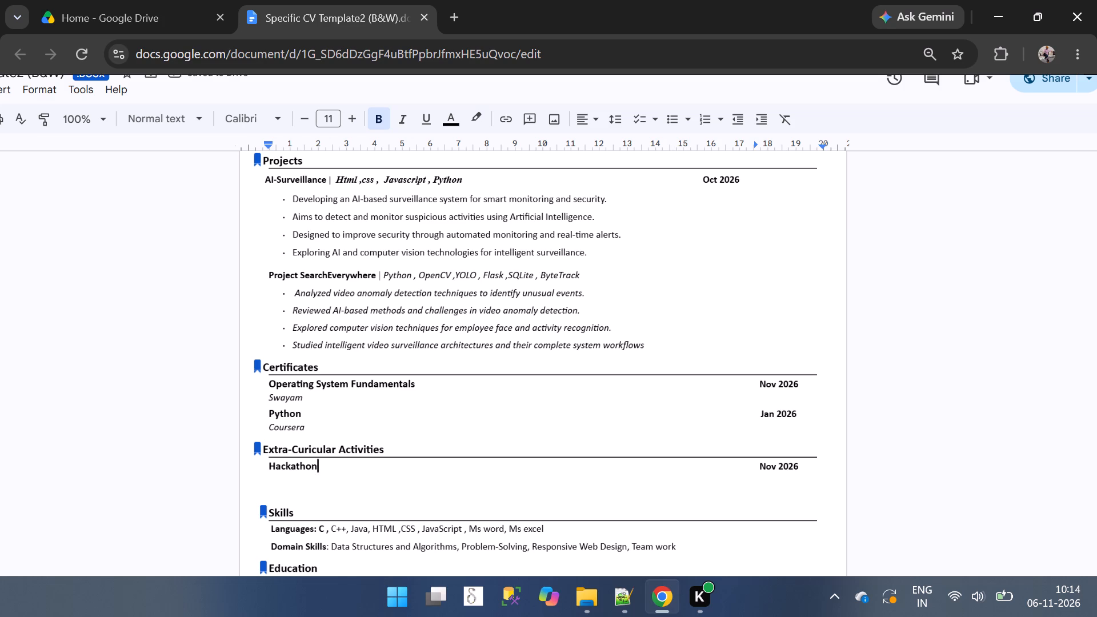
Start a new line directly below the Hackathon title, before the date, with bold turned off.
{"action": "key", "text": "space"}
{"action": "key", "text": "Return"}
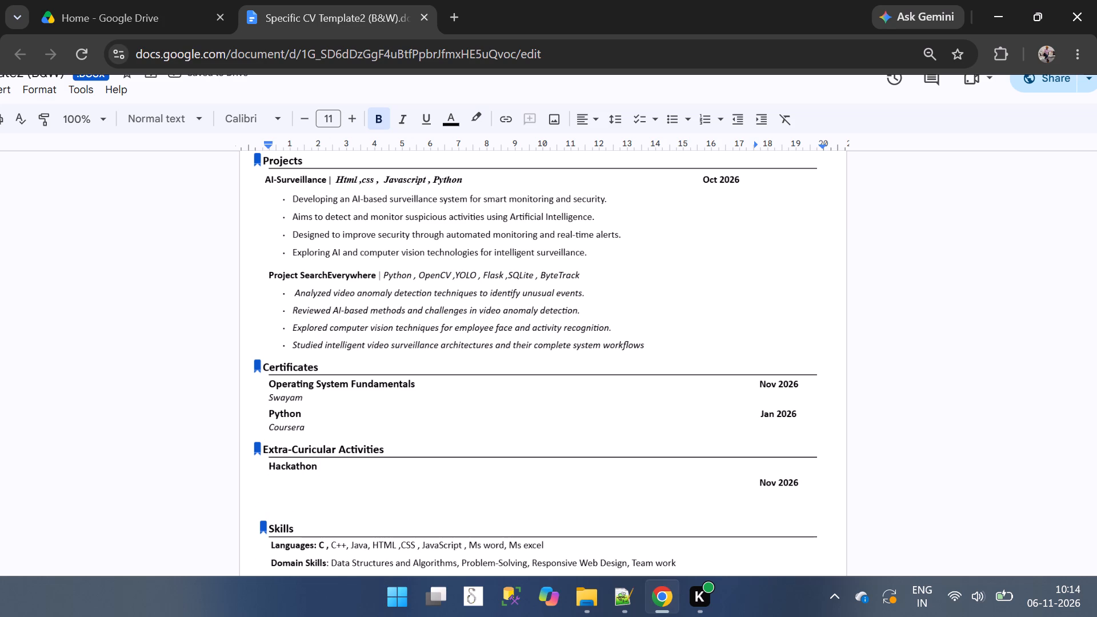
{"action": "left_click", "coordinate": [378, 113]}
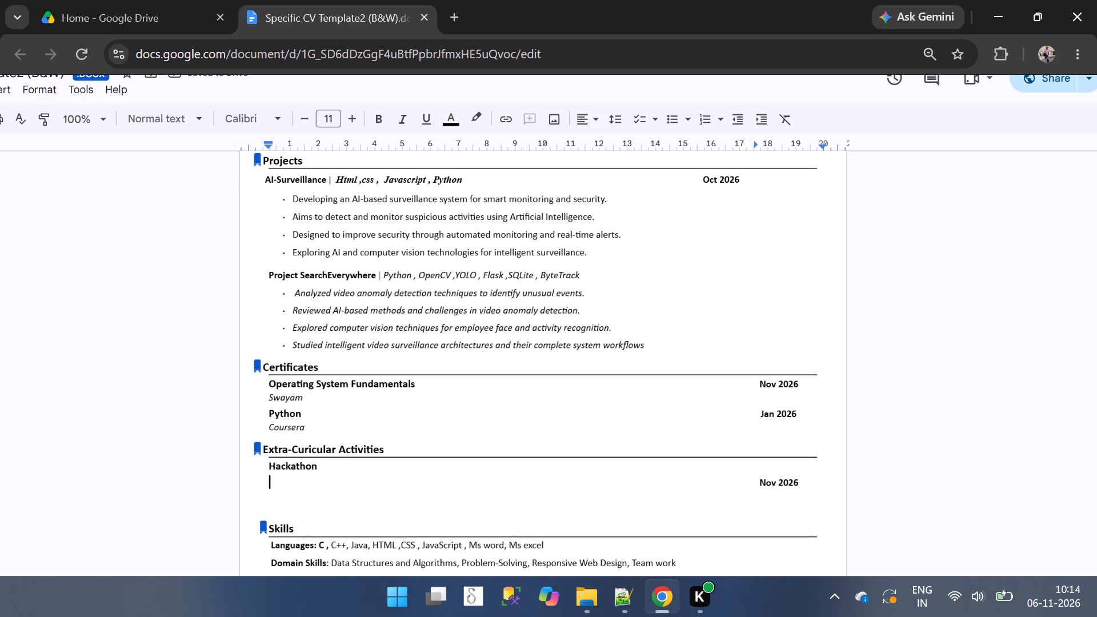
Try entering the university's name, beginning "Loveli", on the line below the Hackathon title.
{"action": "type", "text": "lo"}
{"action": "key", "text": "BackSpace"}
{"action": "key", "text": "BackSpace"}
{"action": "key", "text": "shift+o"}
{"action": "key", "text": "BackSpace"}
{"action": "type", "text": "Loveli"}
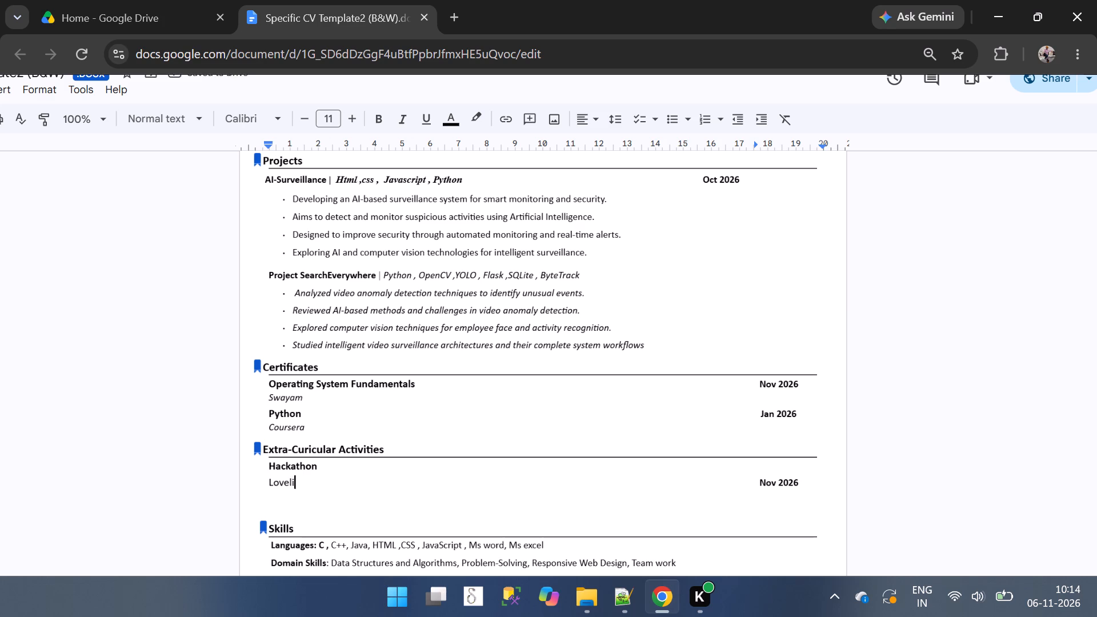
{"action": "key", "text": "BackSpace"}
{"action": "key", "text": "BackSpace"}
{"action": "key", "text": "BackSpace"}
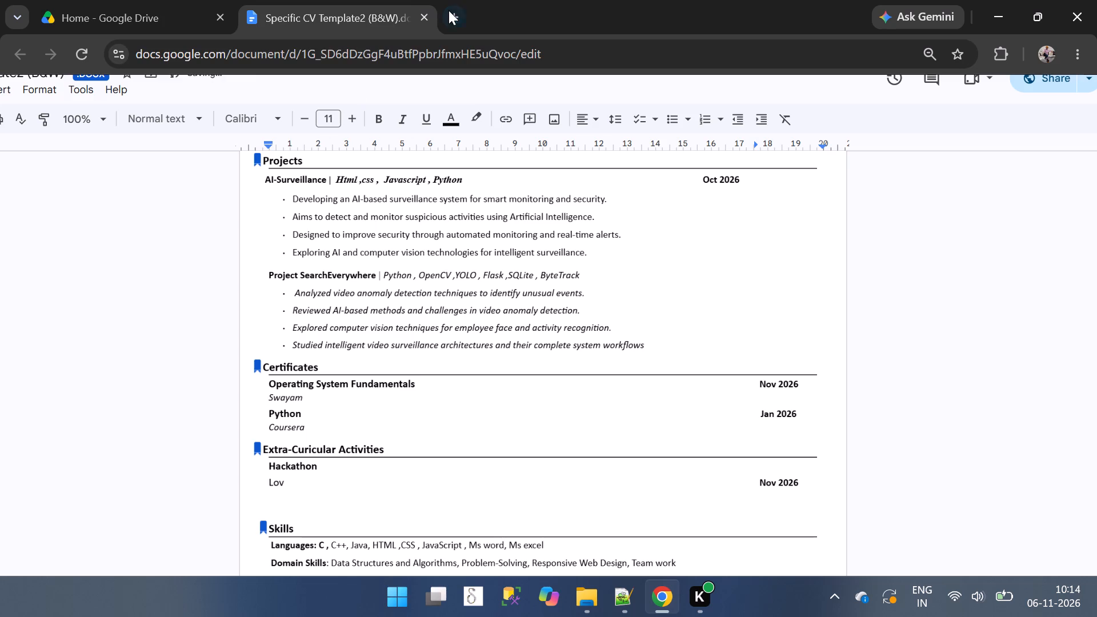
Search the web for "lovely professional university" in a new tab and copy that name from the search query.
{"action": "left_click", "coordinate": [449, 11]}
{"action": "left_click", "coordinate": [439, 54]}
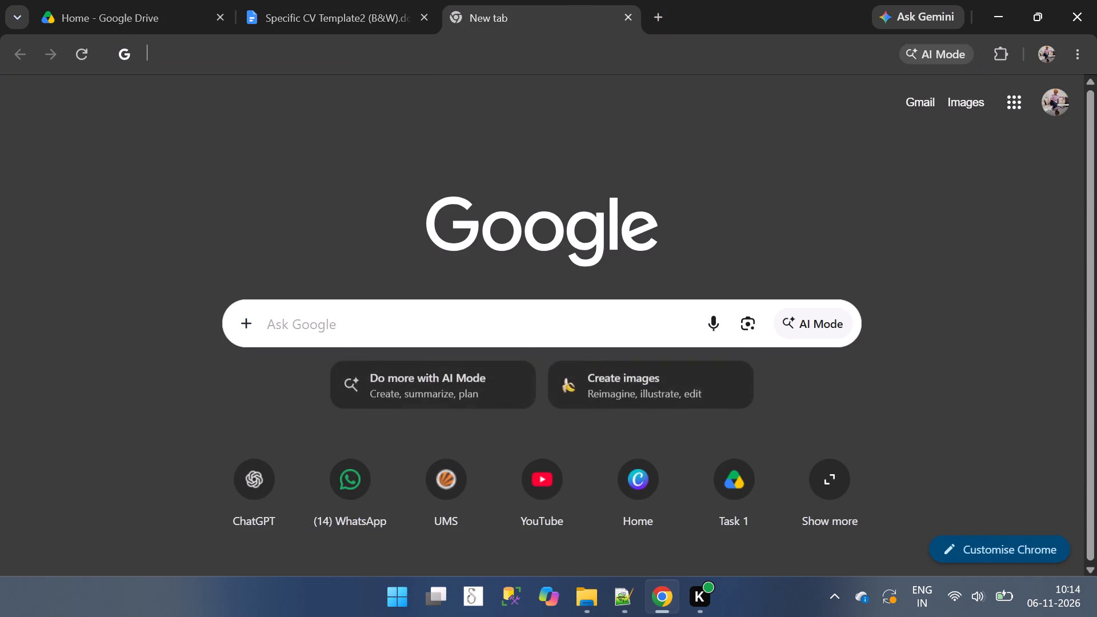
{"action": "left_click", "coordinate": [155, 486]}
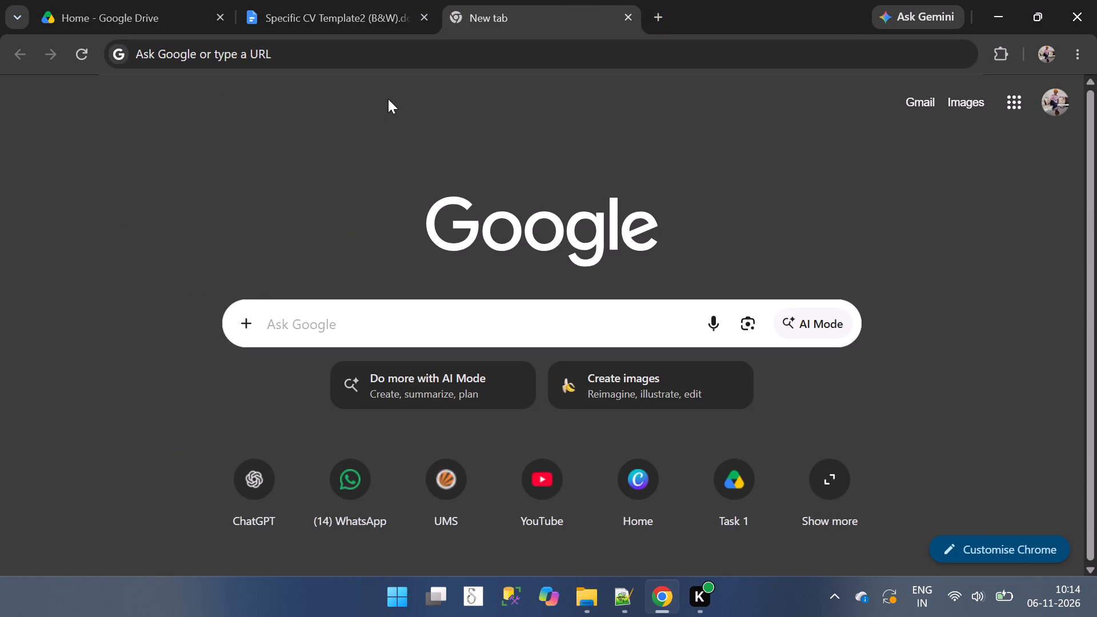
{"action": "left_click", "coordinate": [392, 59]}
{"action": "type", "text": "loveli"}
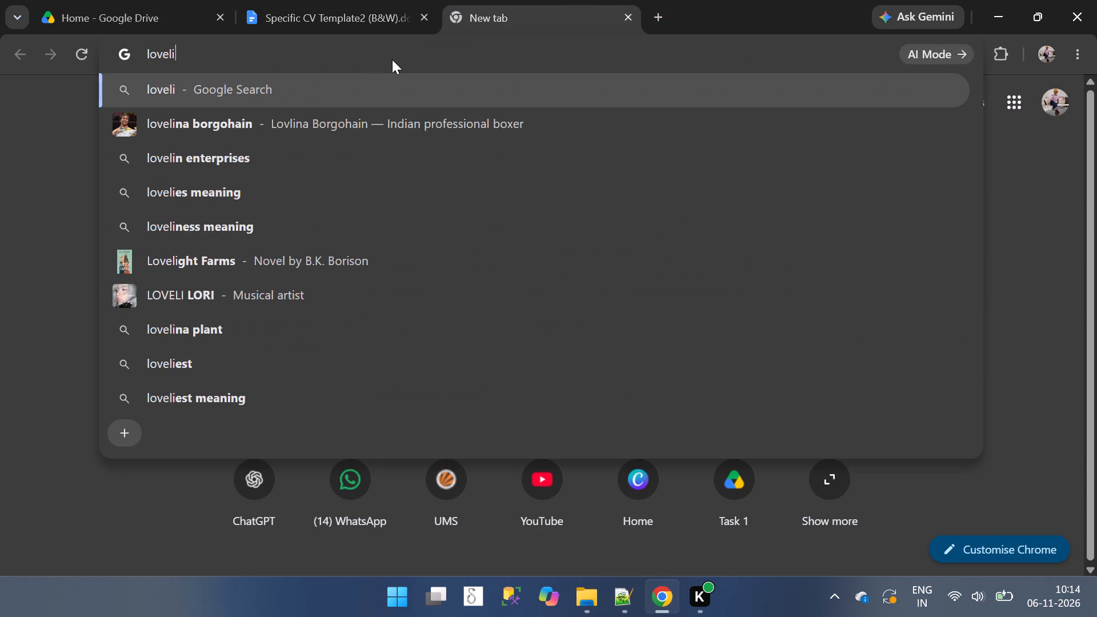
{"action": "key", "text": "space"}
{"action": "type", "text": "per"}
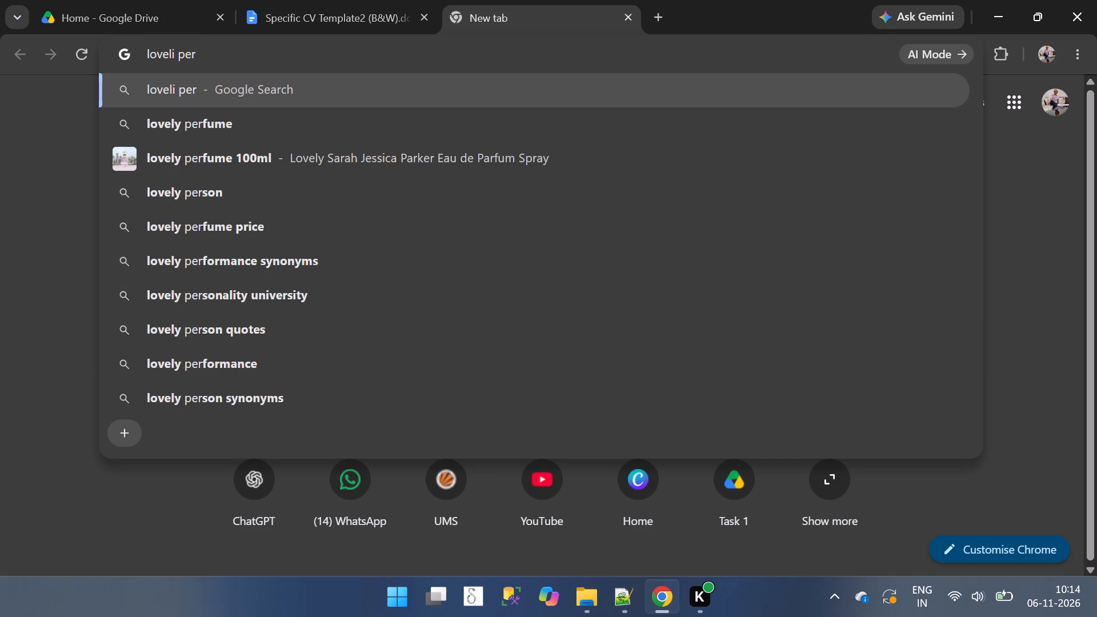
{"action": "type", "text": "fesonal un"}
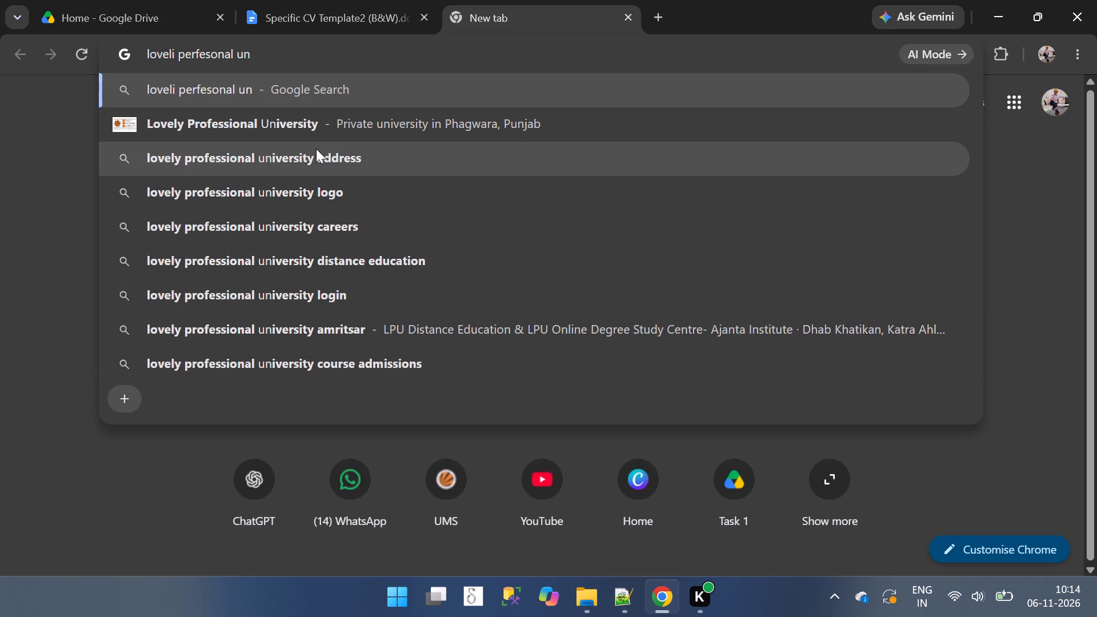
{"action": "left_click", "coordinate": [349, 122]}
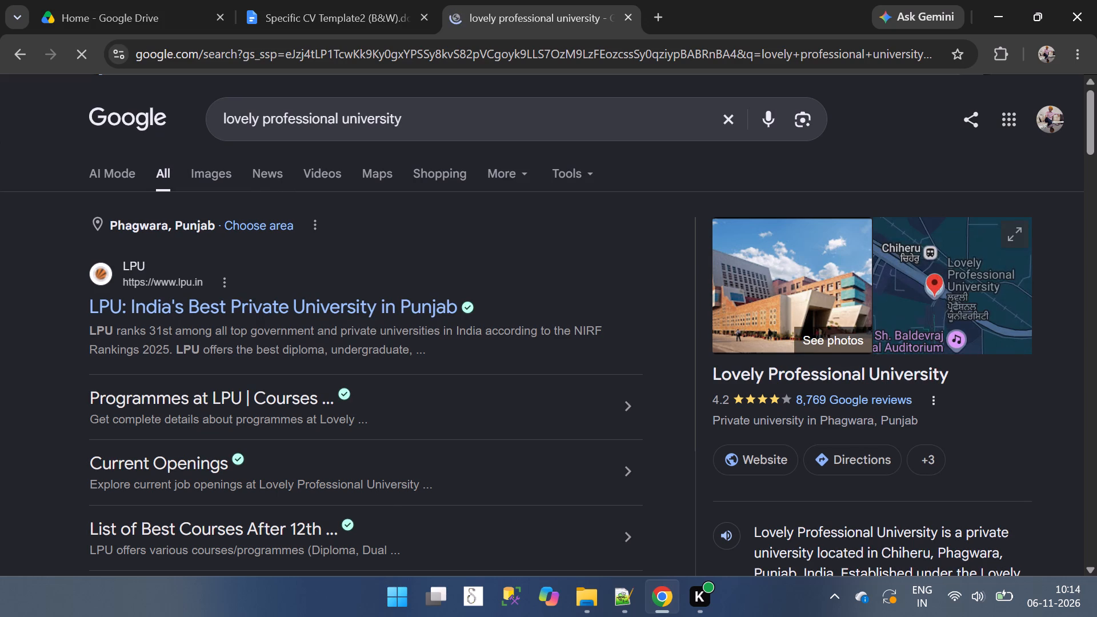
{"action": "left_click_drag", "start_coordinate": [412, 118], "coordinate": [208, 123]}
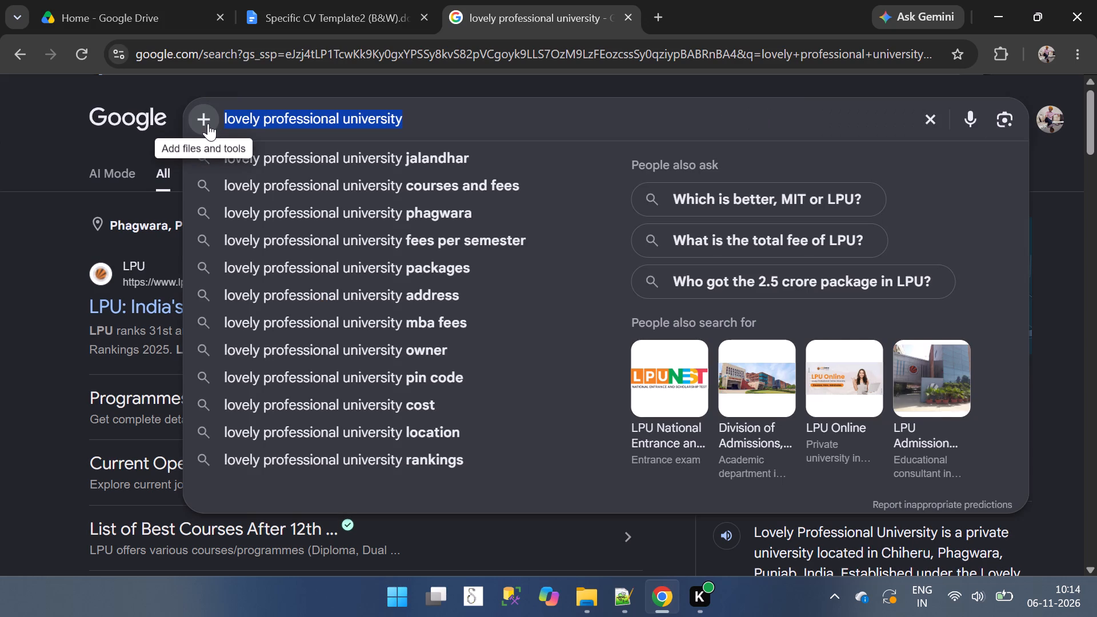
{"action": "key", "text": "ctrl+c"}
Back in the CV document, replace the partial "Lov" below Hackathon with the copied "lovely professional university".
{"action": "left_click", "coordinate": [304, 8]}
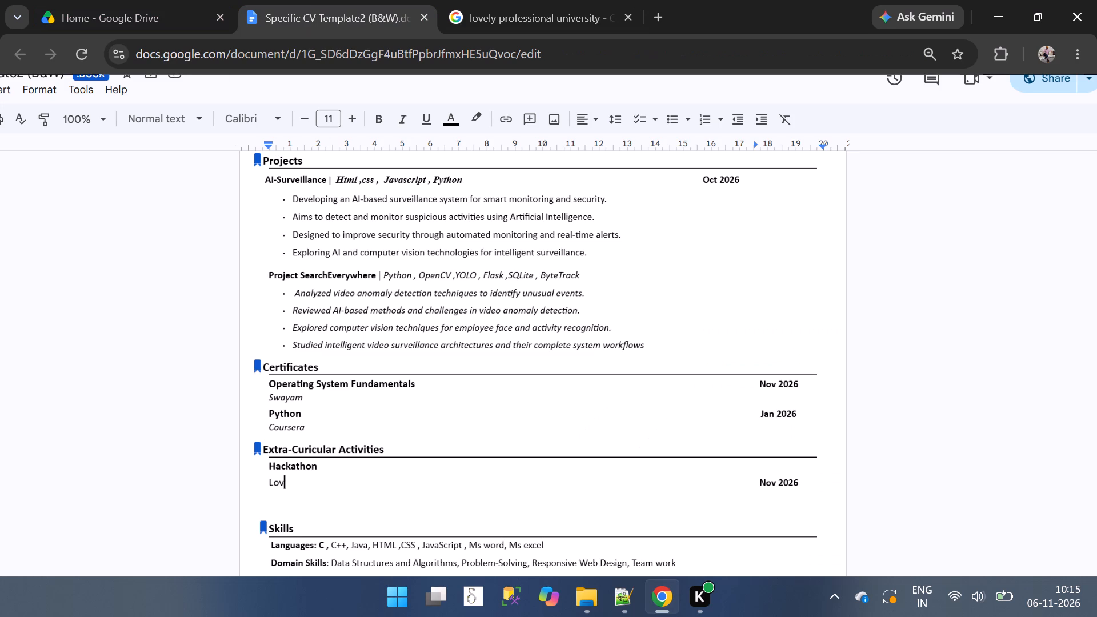
{"action": "left_click", "coordinate": [310, 489]}
{"action": "left_click", "coordinate": [305, 485]}
{"action": "key", "text": "BackSpace"}
{"action": "key", "text": "BackSpace"}
{"action": "key", "text": "BackSpace"}
{"action": "key", "text": "ctrl+v"}
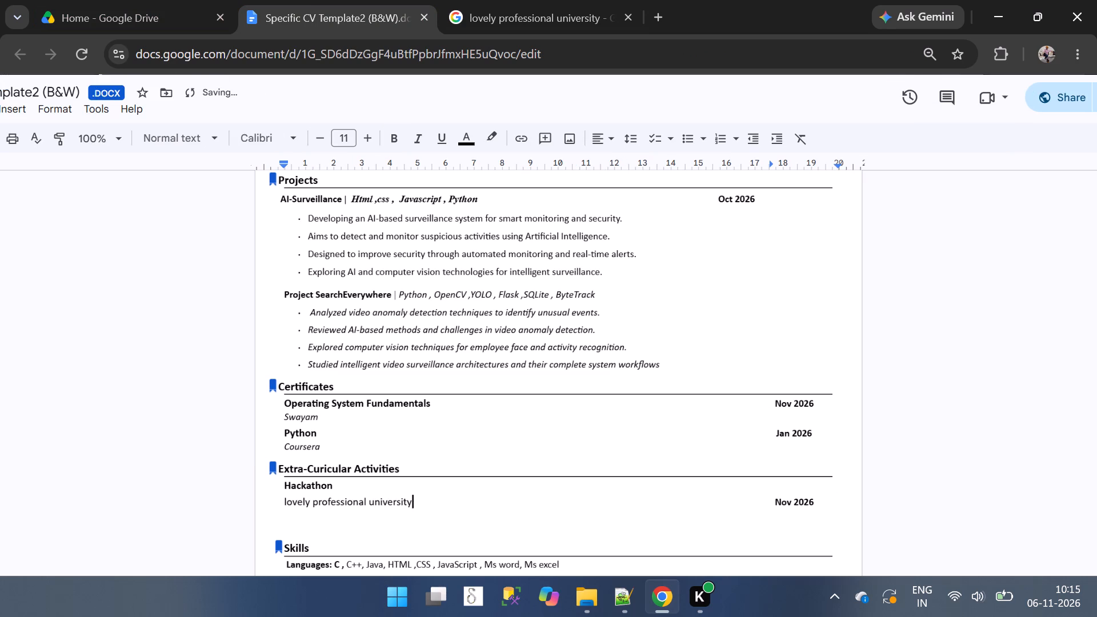
Delete the month "Nov" from the date beside the university name, keeping the year.
{"action": "left_click", "coordinate": [793, 500]}
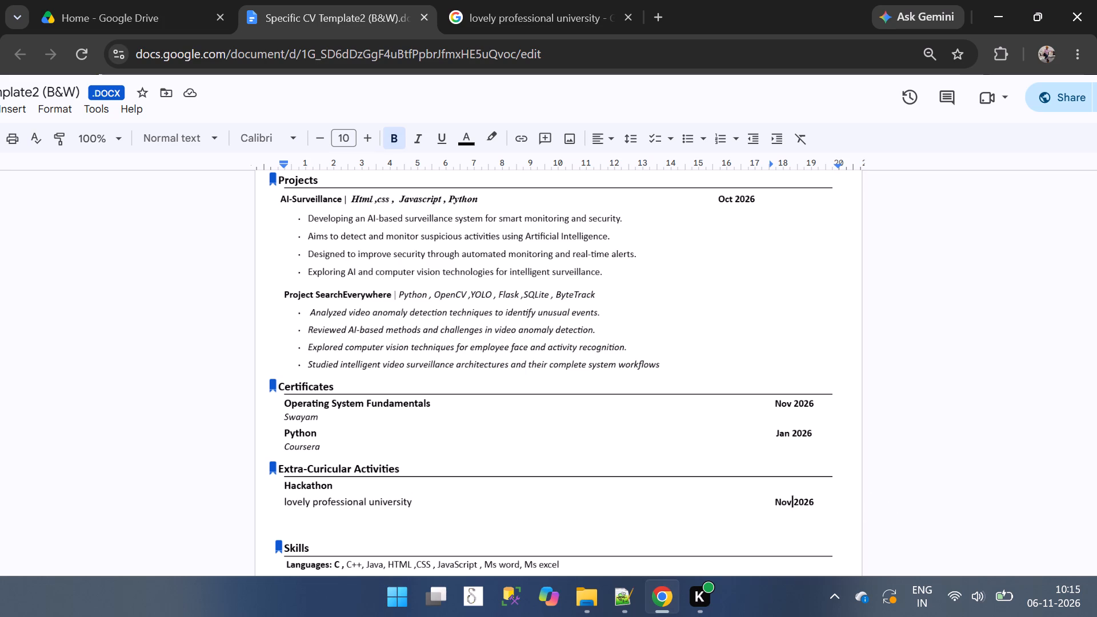
{"action": "key", "text": "BackSpace"}
{"action": "key", "text": "BackSpace"}
{"action": "key", "text": "BackSpace"}
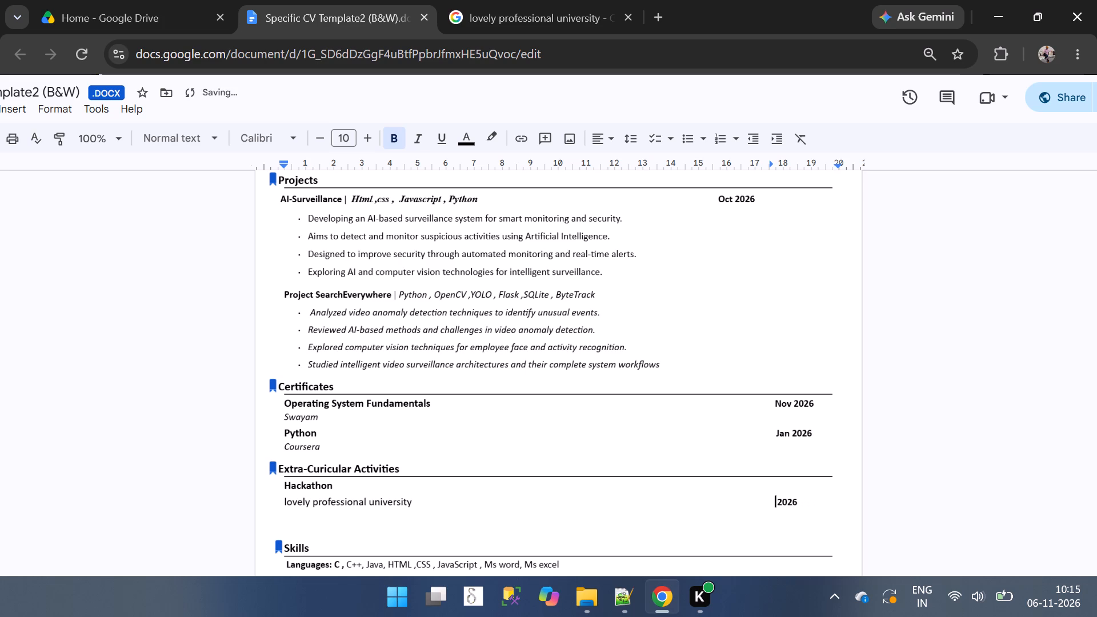
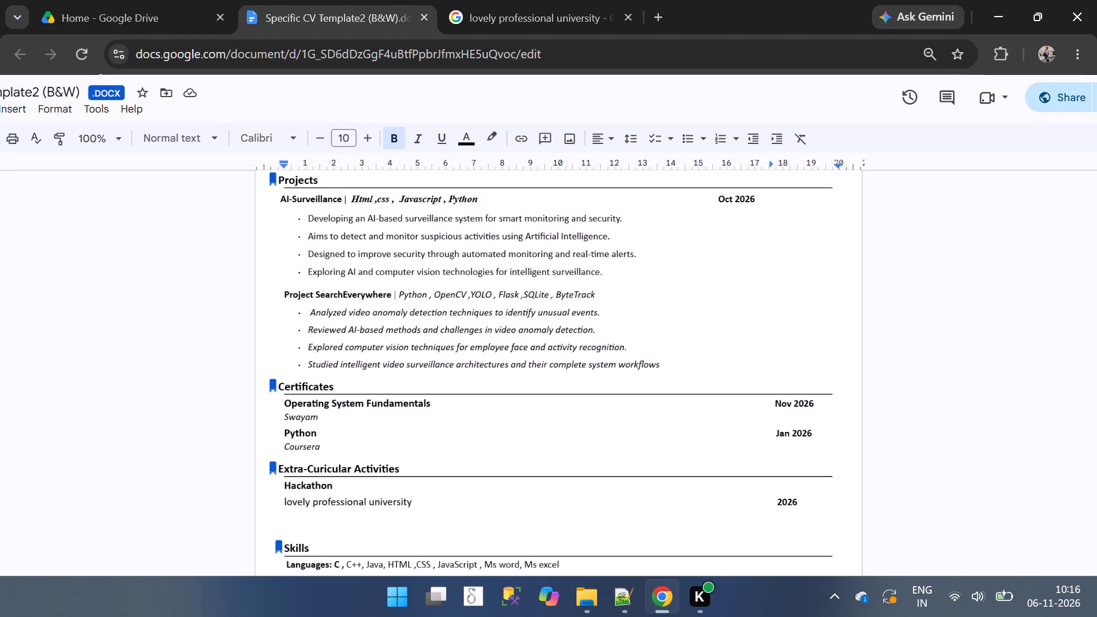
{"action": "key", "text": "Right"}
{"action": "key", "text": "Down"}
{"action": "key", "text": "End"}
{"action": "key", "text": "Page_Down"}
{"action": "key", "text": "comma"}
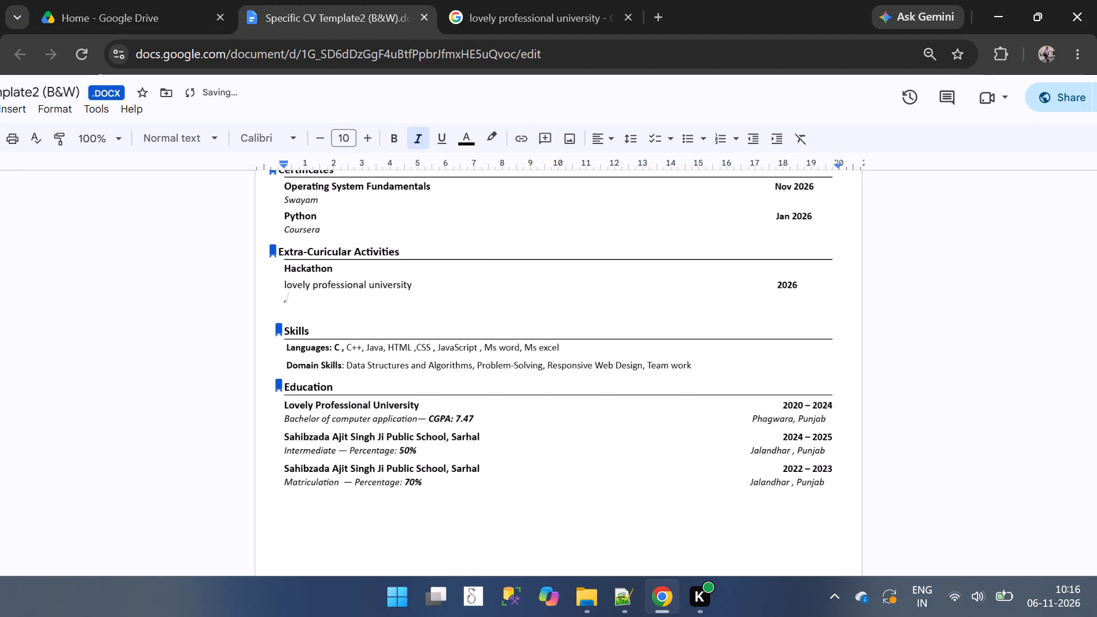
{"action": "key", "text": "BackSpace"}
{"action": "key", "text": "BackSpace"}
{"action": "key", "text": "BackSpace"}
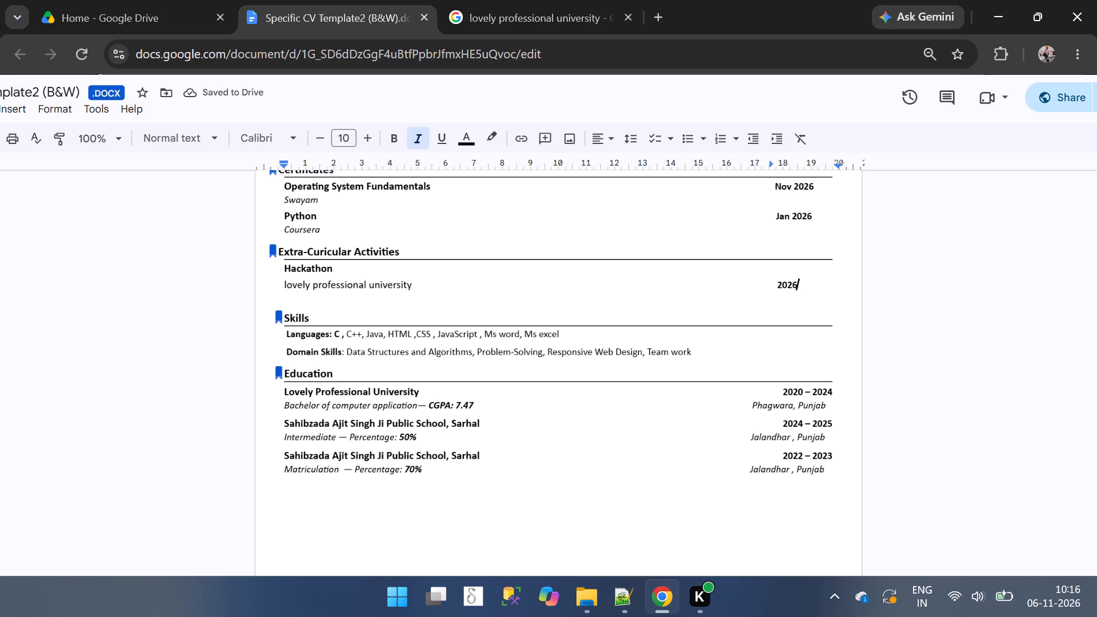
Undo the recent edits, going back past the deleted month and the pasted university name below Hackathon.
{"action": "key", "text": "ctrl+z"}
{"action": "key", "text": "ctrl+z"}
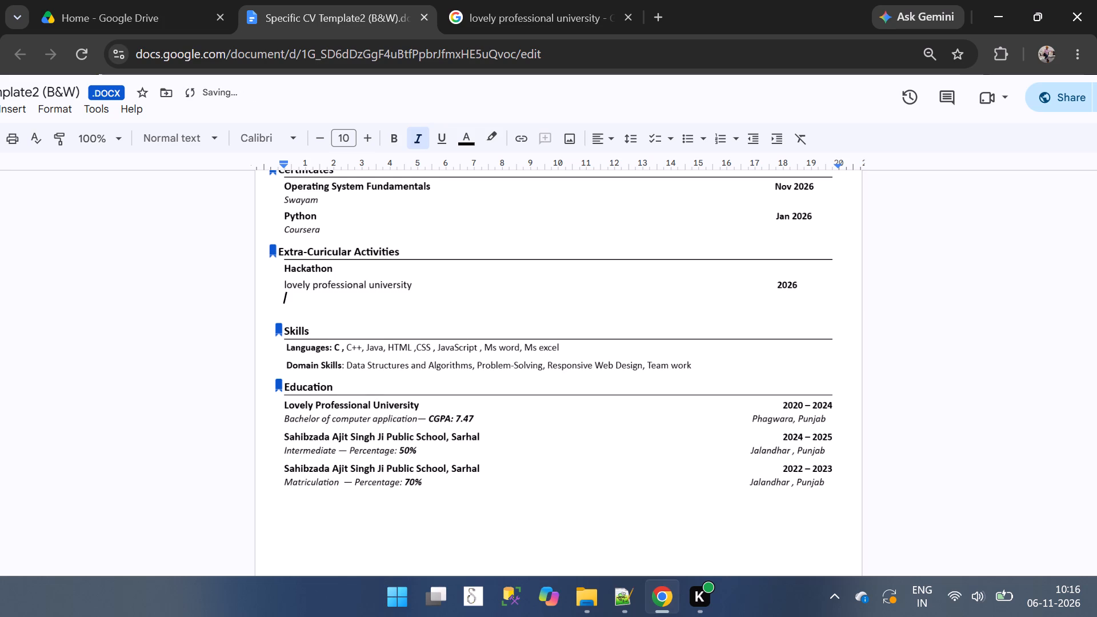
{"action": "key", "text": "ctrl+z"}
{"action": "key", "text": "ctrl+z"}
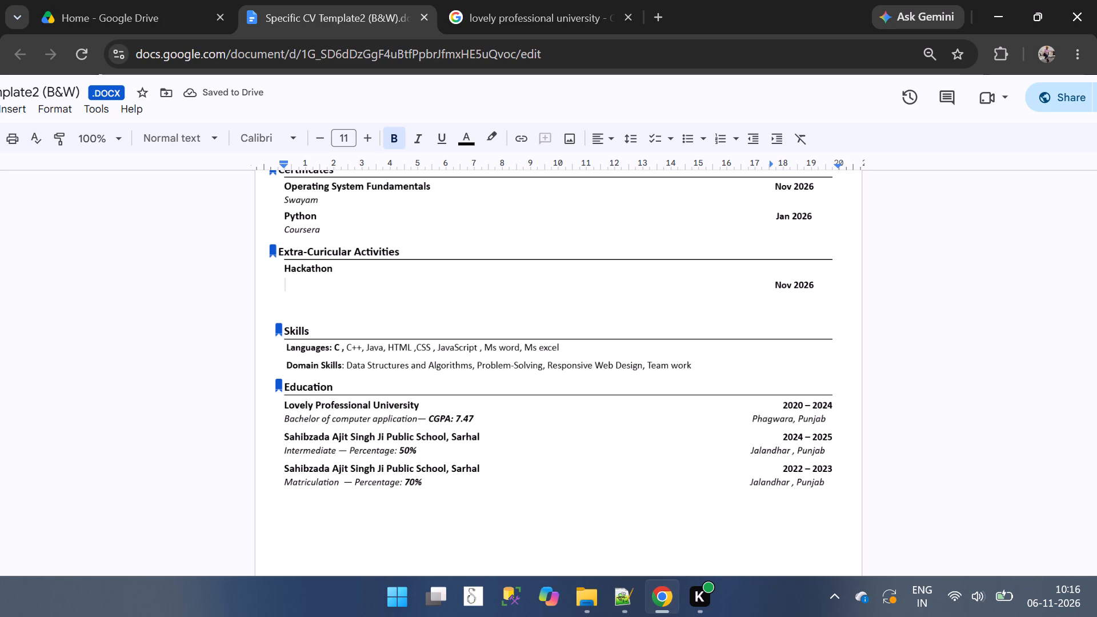
Paste "lovely professional university" on the line below Hackathon in non-bold text.
{"action": "key", "text": "ctrl+v"}
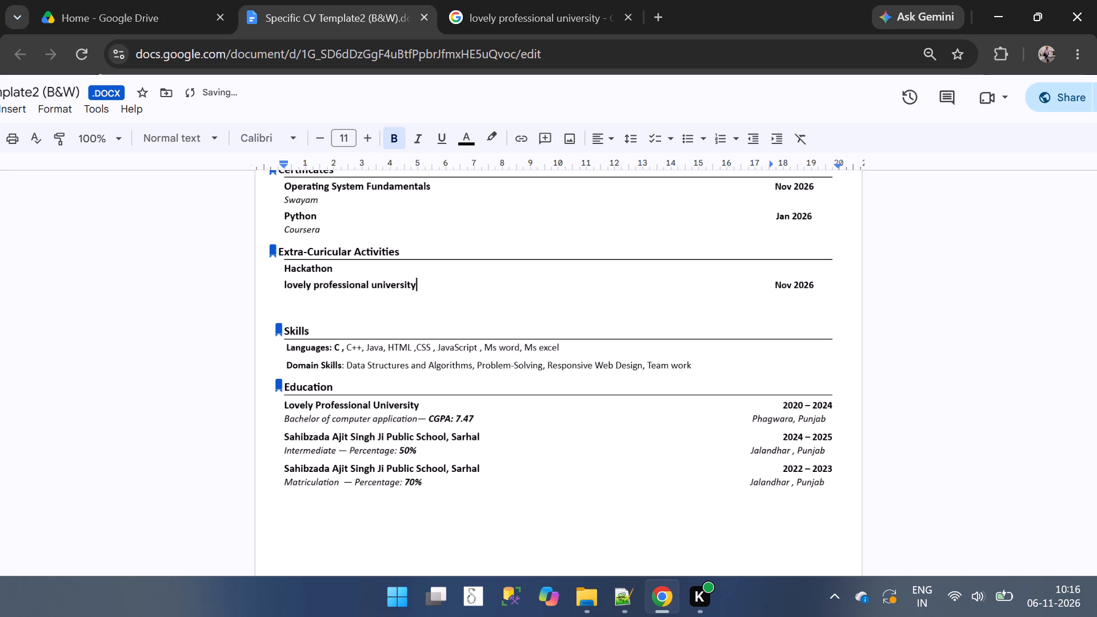
{"action": "key", "text": "ctrl+z"}
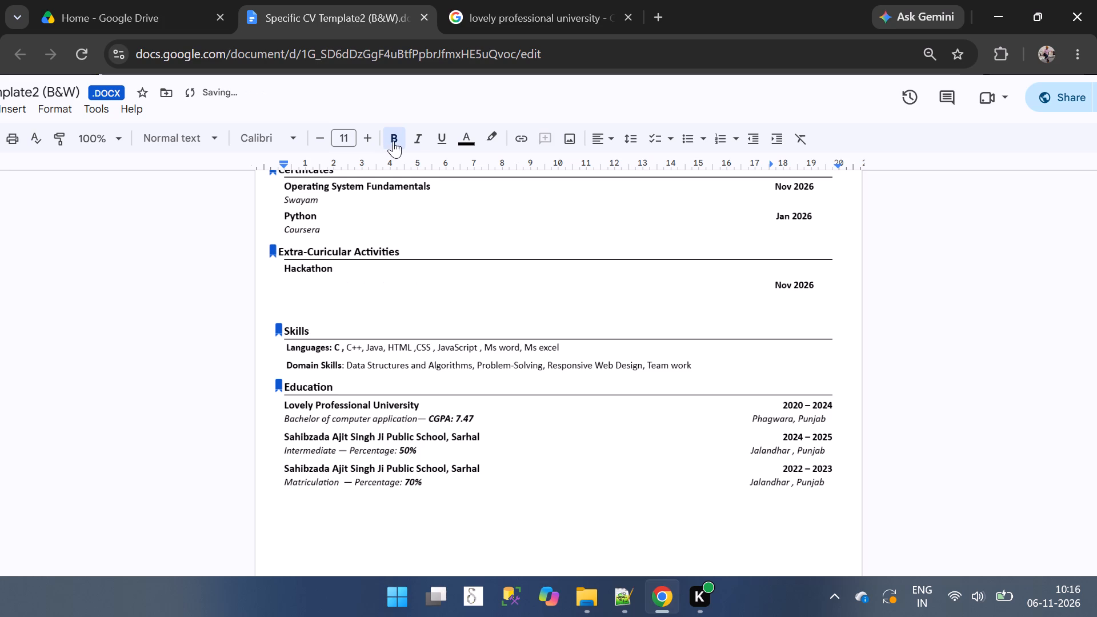
{"action": "left_click", "coordinate": [397, 141], "text": "ctrl"}
{"action": "key", "text": "ctrl+v"}
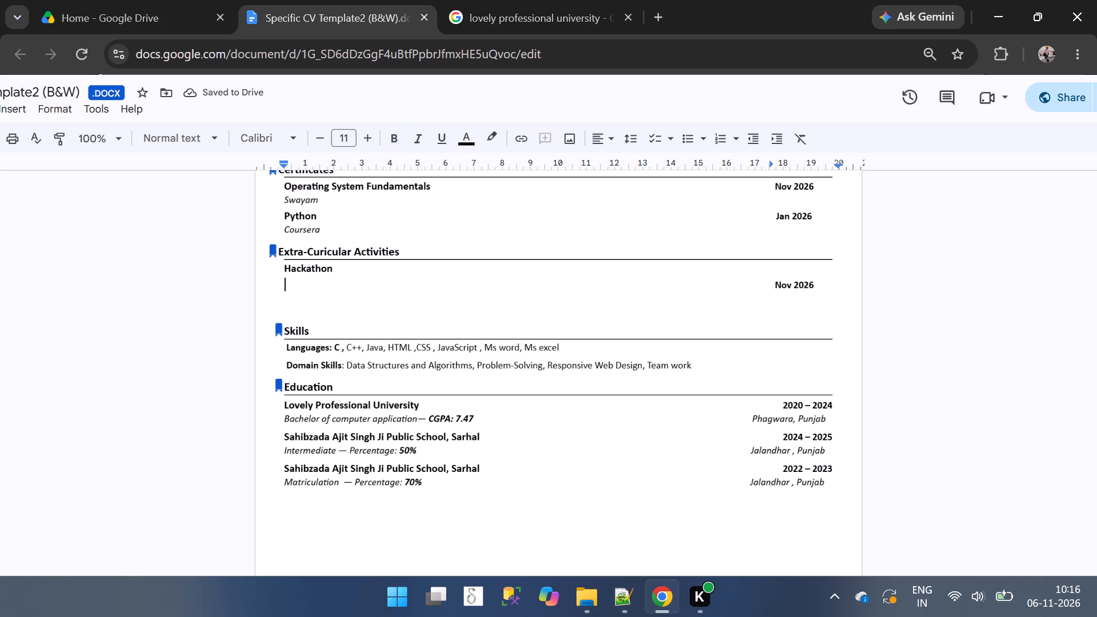
Change the month in the date beside the university name under Hackathon to "Feb".
{"action": "left_click", "coordinate": [791, 284]}
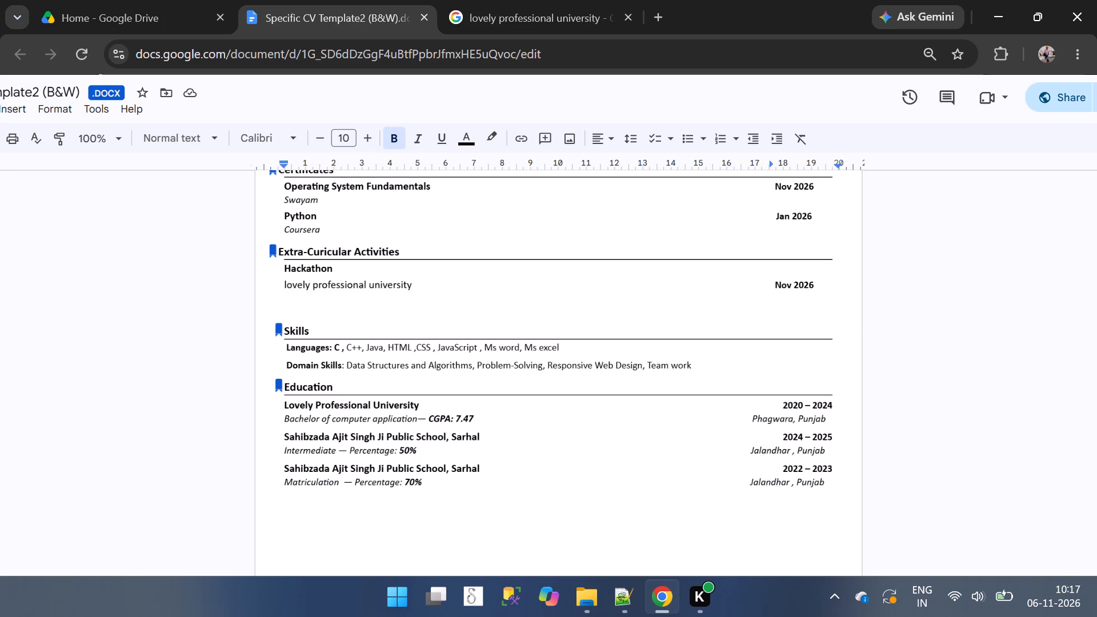
{"action": "key", "text": "BackSpace"}
{"action": "key", "text": "BackSpace"}
{"action": "key", "text": "BackSpace"}
{"action": "type", "text": "feb"}
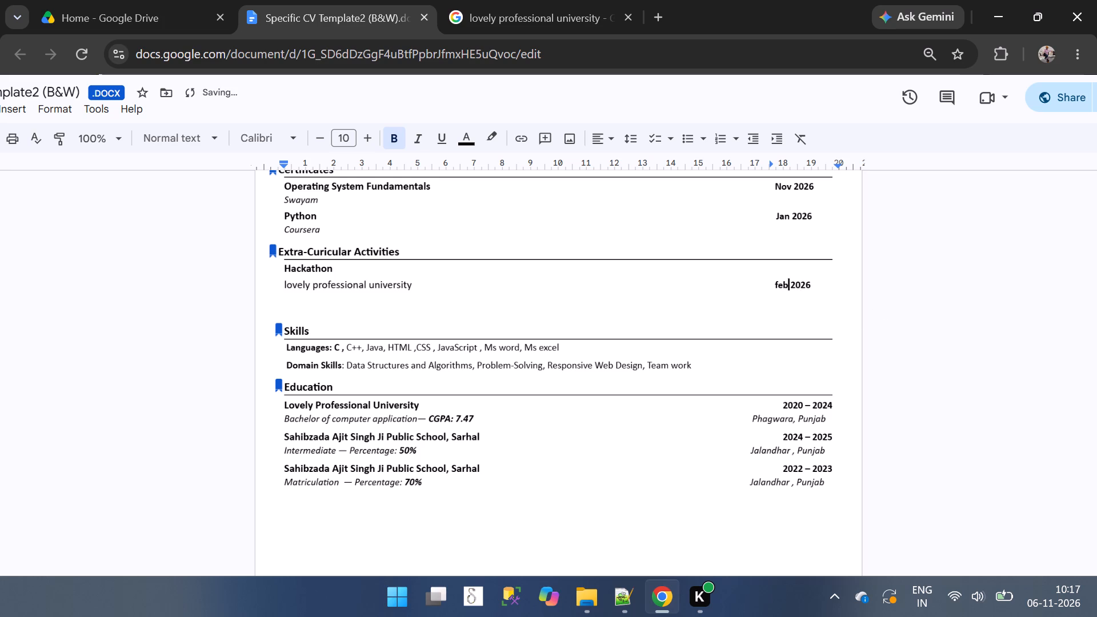
{"action": "key", "text": "BackSpace"}
{"action": "key", "text": "BackSpace"}
{"action": "key", "text": "BackSpace"}
{"action": "type", "text": "Feb"}
Add a second entry below the first, with bold title "Hackathone" and non-bold "lovely professional university" on the line beneath it.
{"action": "left_click", "coordinate": [482, 286]}
{"action": "key", "text": "Return"}
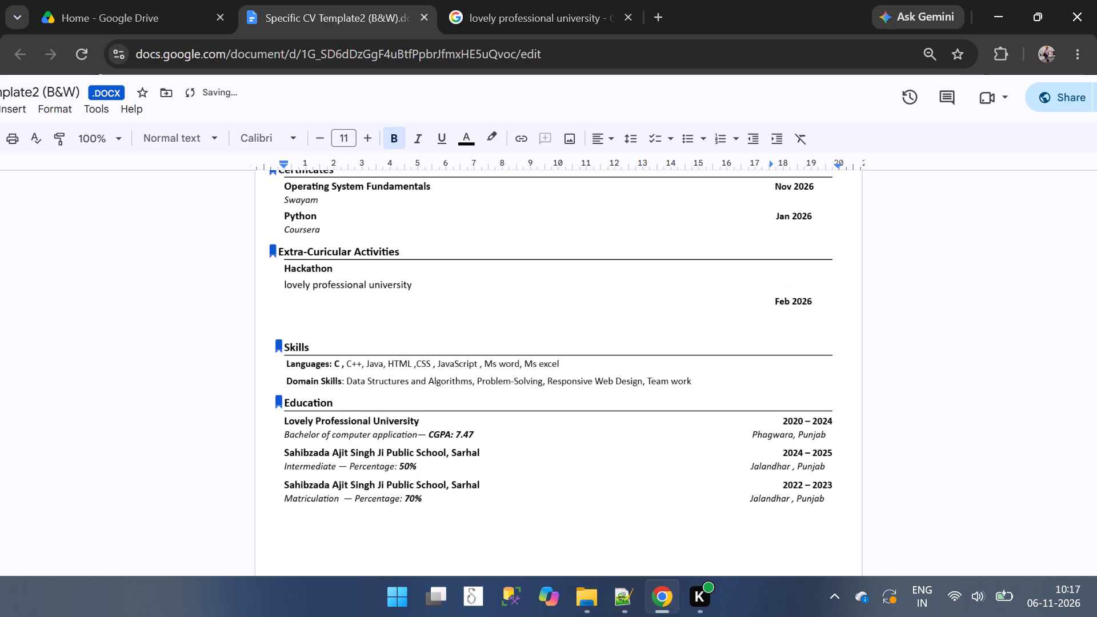
{"action": "key", "text": "h"}
{"action": "key", "text": "BackSpace"}
{"action": "type", "text": "Hac"}
{"action": "type", "text": "kathone"}
{"action": "key", "text": "Return"}
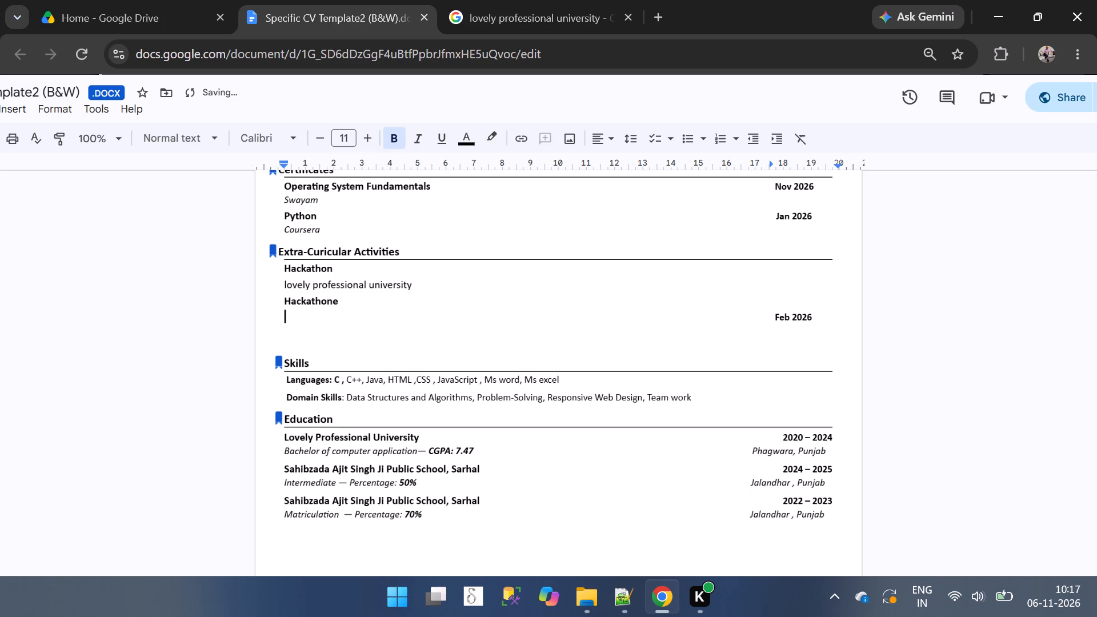
{"action": "left_click", "coordinate": [394, 143]}
{"action": "key", "text": "ctrl+v"}
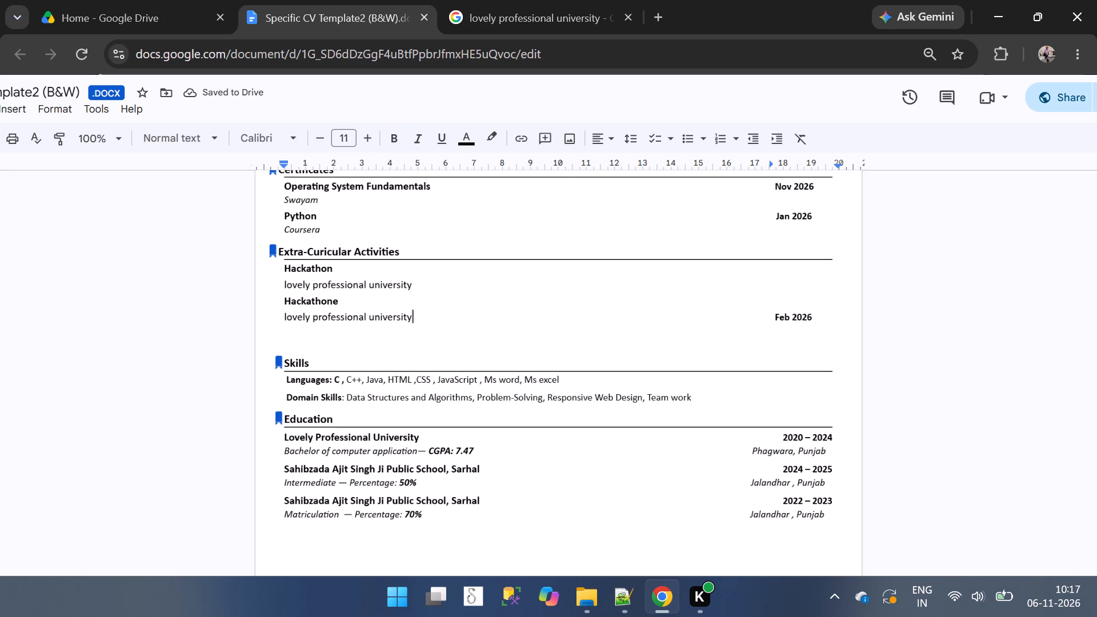
Copy the date "Feb 2026" from the Hackathone entry.
{"action": "left_click", "coordinate": [779, 291]}
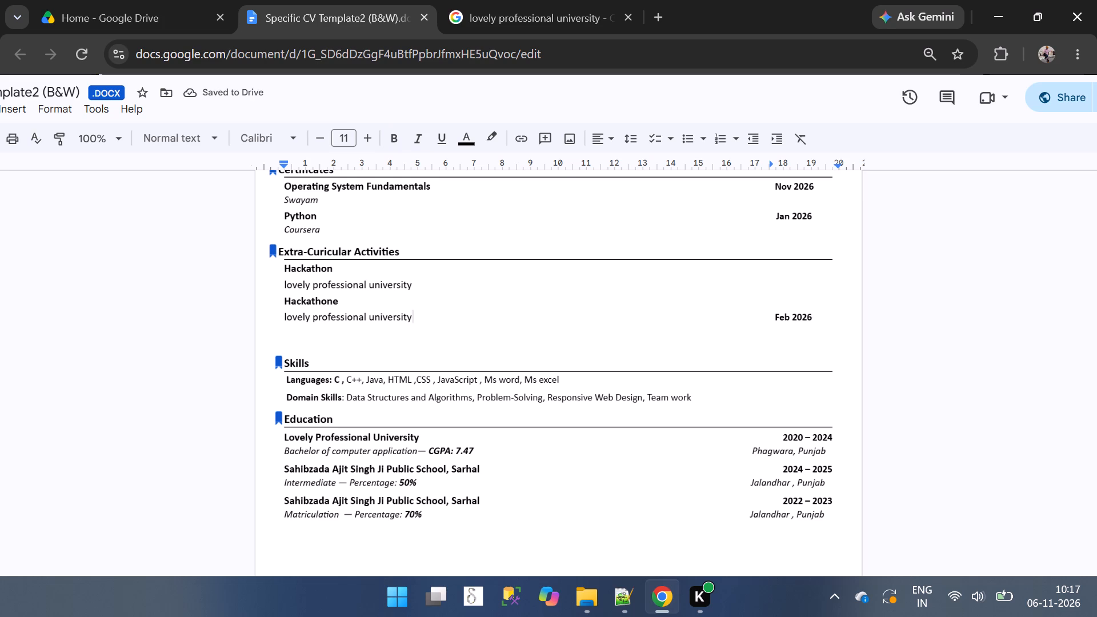
{"action": "left_click", "coordinate": [786, 285]}
{"action": "left_click_drag", "start_coordinate": [771, 314], "coordinate": [818, 315]}
{"action": "key", "text": "ctrl+v"}
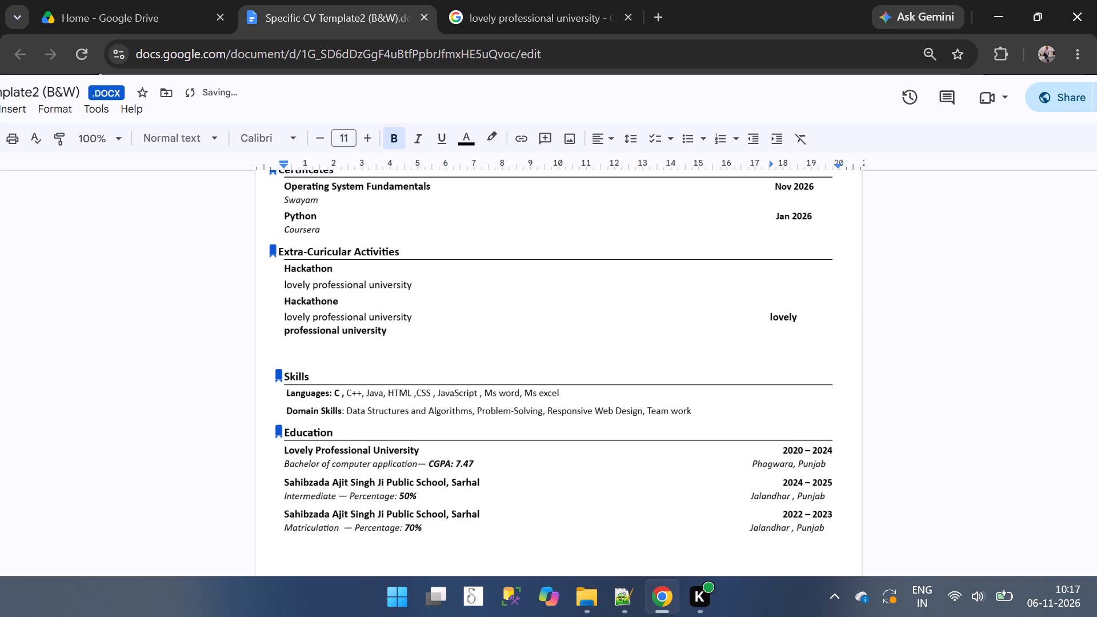
{"action": "key", "text": "ctrl+z"}
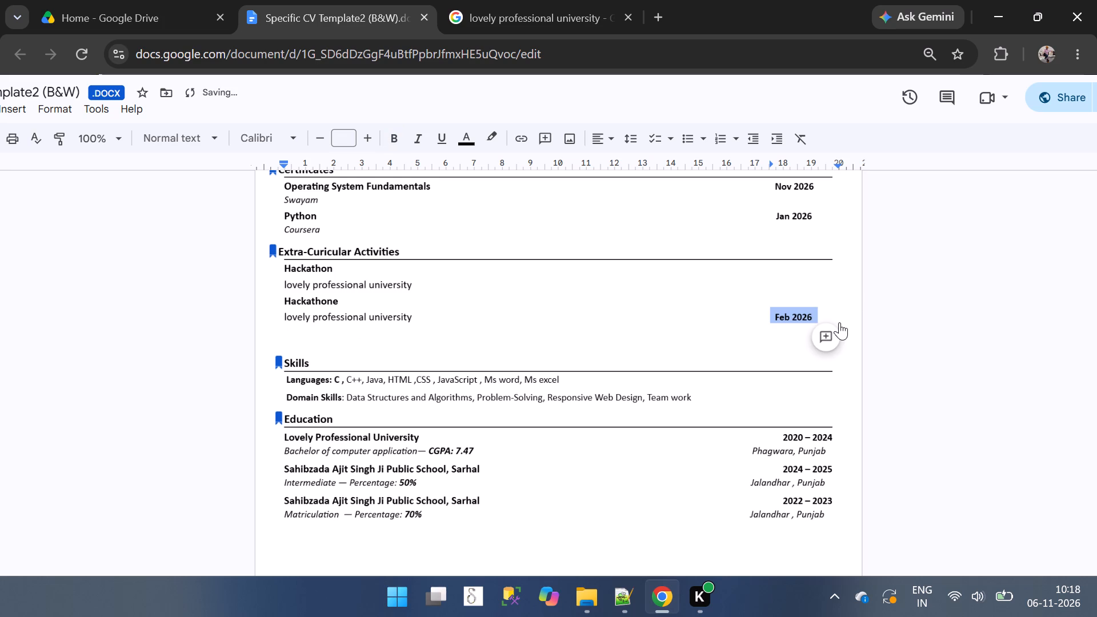
{"action": "key", "text": "ctrl+c"}
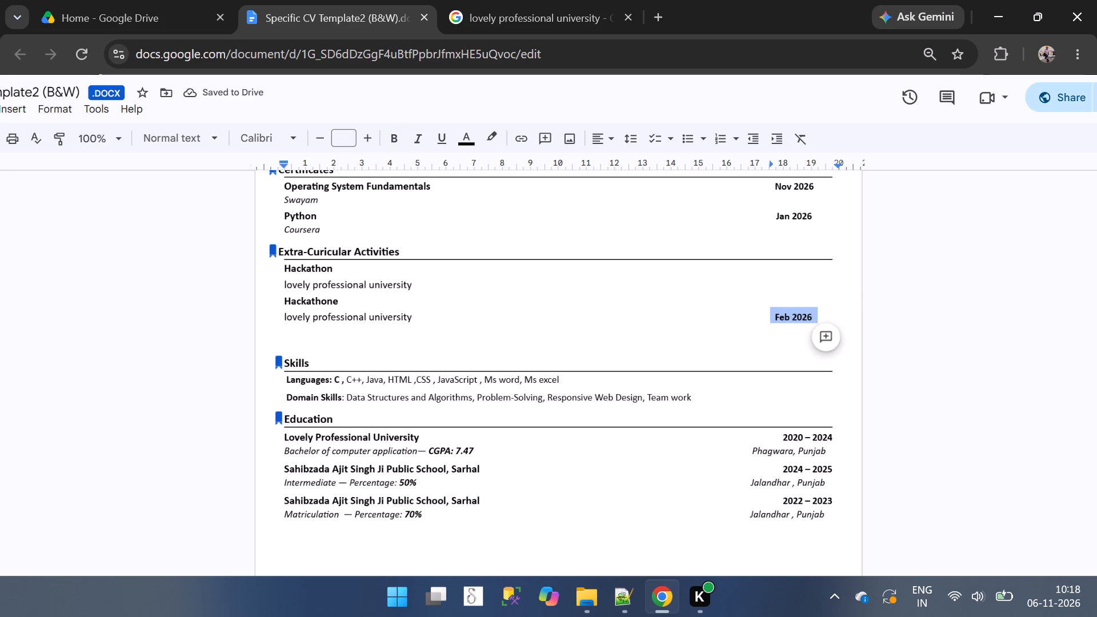
Enter the month "Feb" beside the first Hackathon entry's university name, spaced out to the date column, and save the document.
{"action": "left_click", "coordinate": [780, 286]}
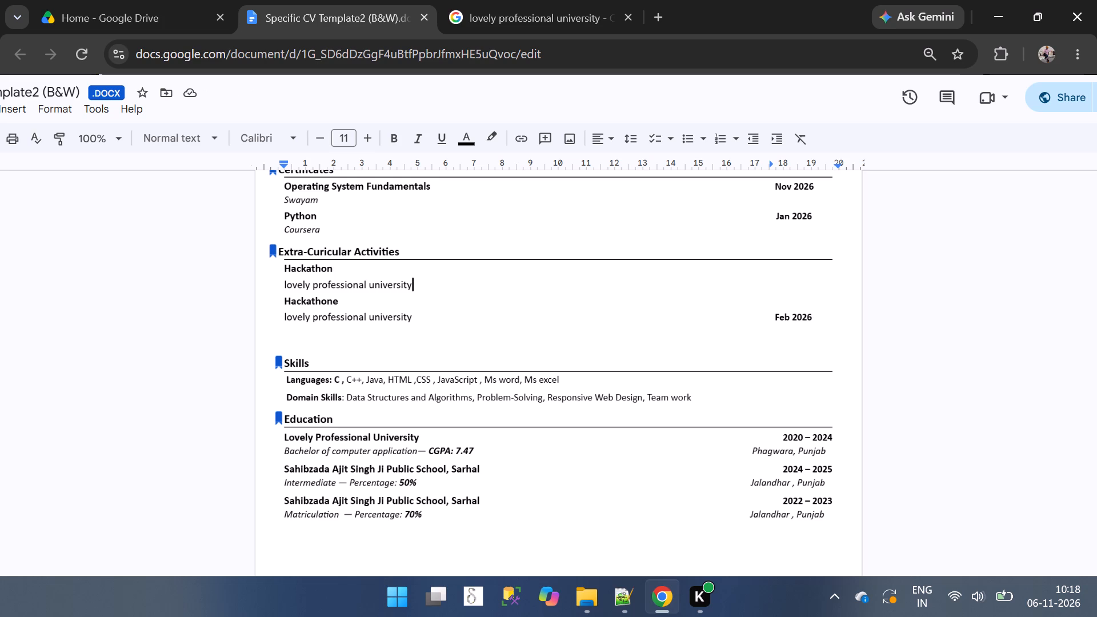
{"action": "key", "text": "space"}
{"action": "key", "text": "space"}
{"action": "key", "text": "space"}
{"action": "key", "text": "space"}
{"action": "key", "text": "space"}
{"action": "key", "text": "BackSpace"}
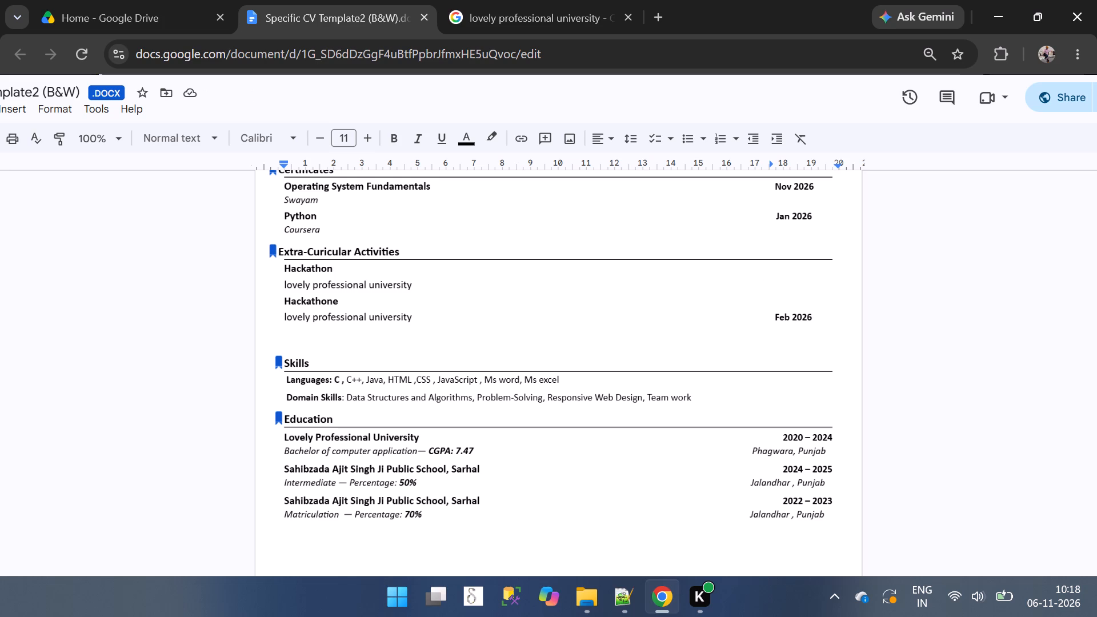
{"action": "key", "text": "shift+f"}
{"action": "type", "text": "eb"}
{"action": "key", "text": "ctrl+s"}
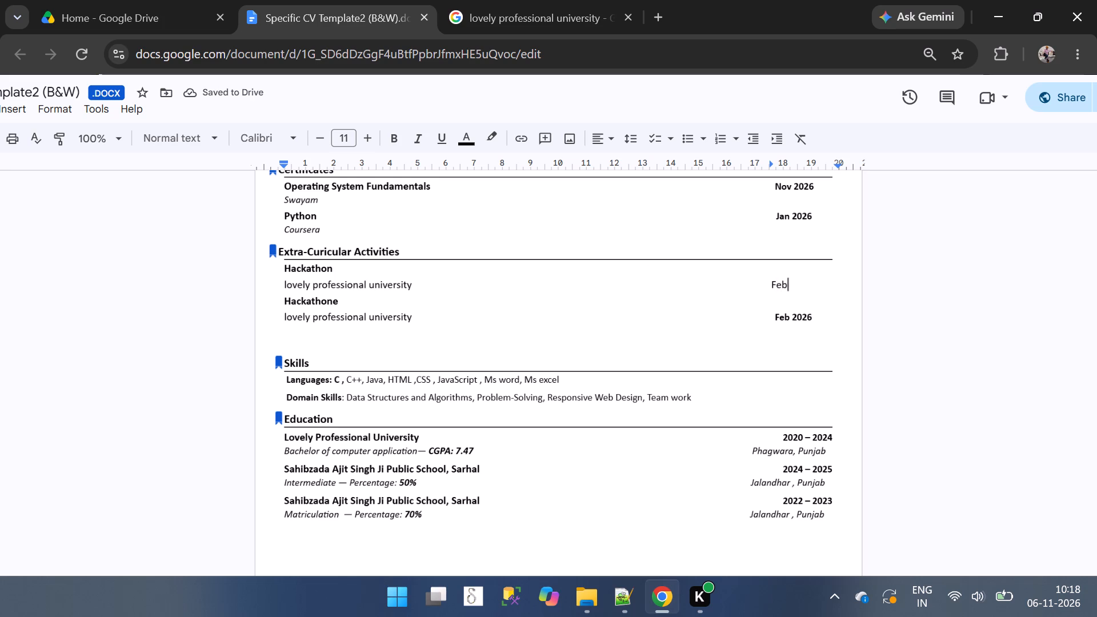